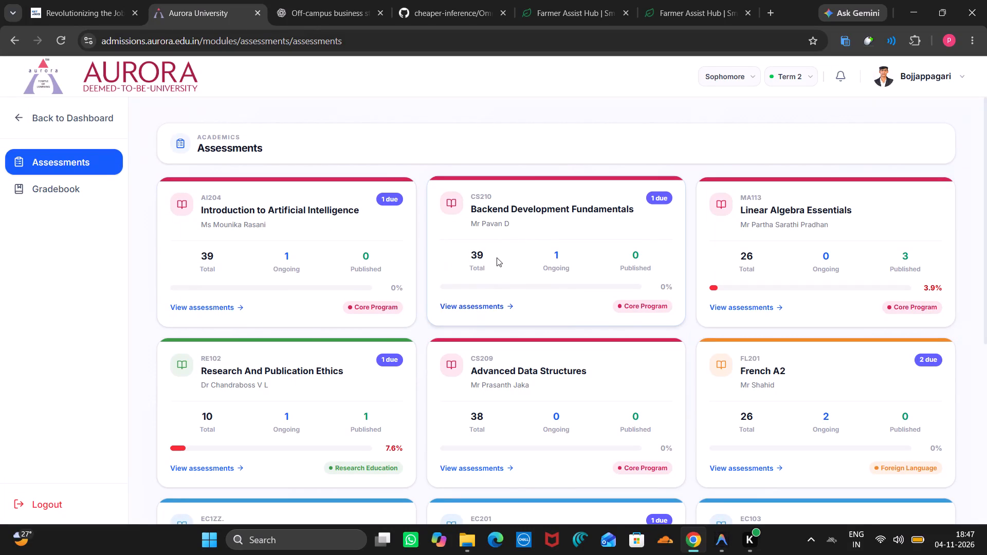
Look at the Research And Publication Ethics assessments and return to the course overview.
click(355, 374)
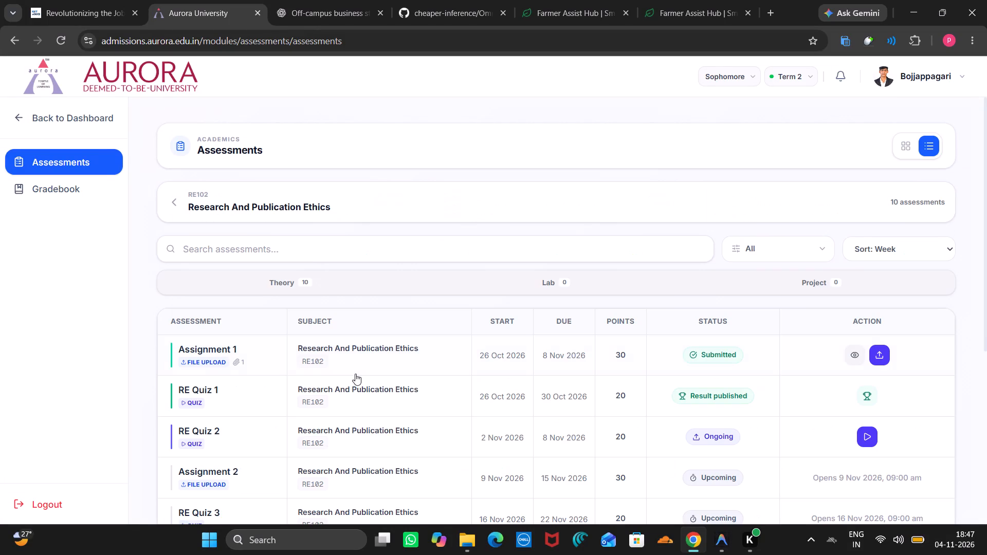
click(172, 202)
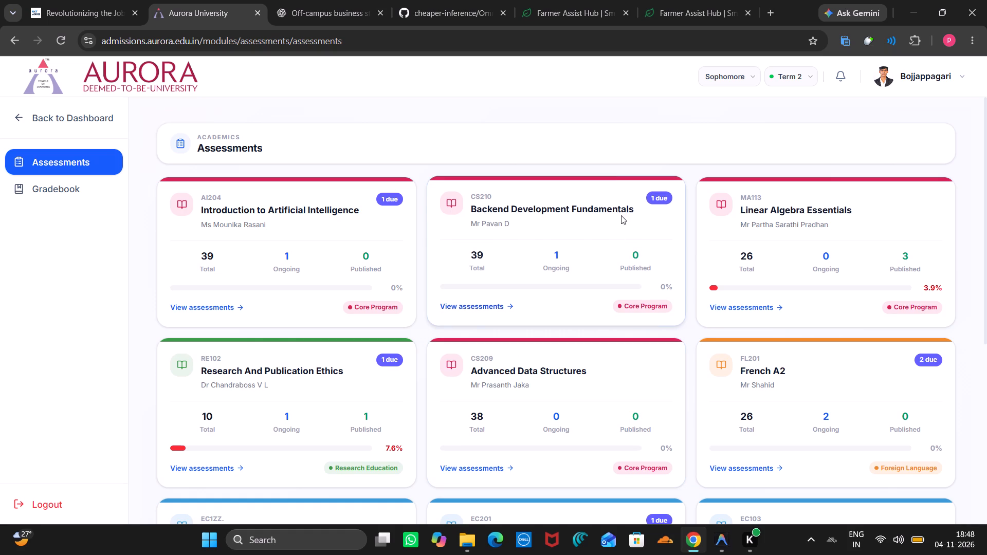
Upload the PDF ExpressJs Lab Report 3 for Lab Report 3 in the Backend Development Fundamentals assessments.
click(614, 198)
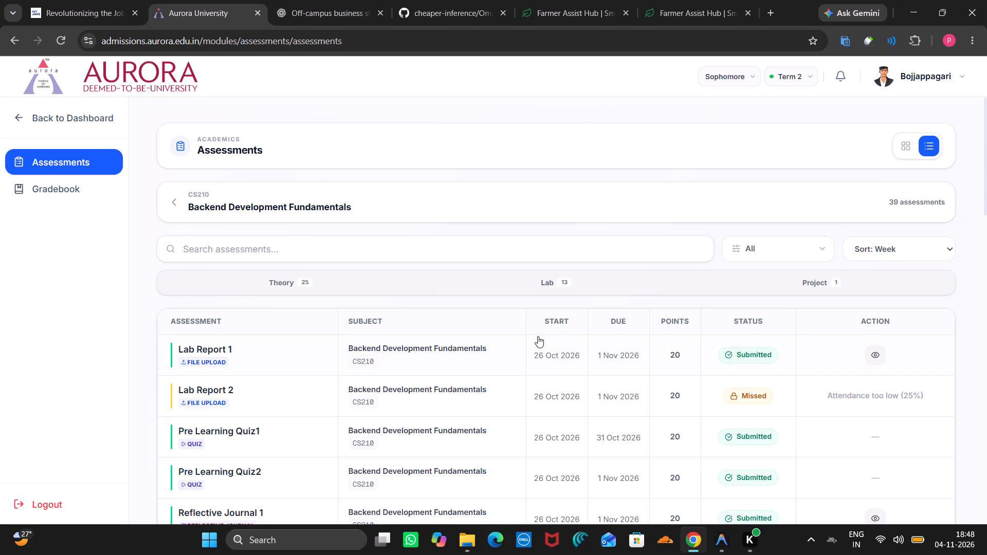
scroll(538, 336, down, 5)
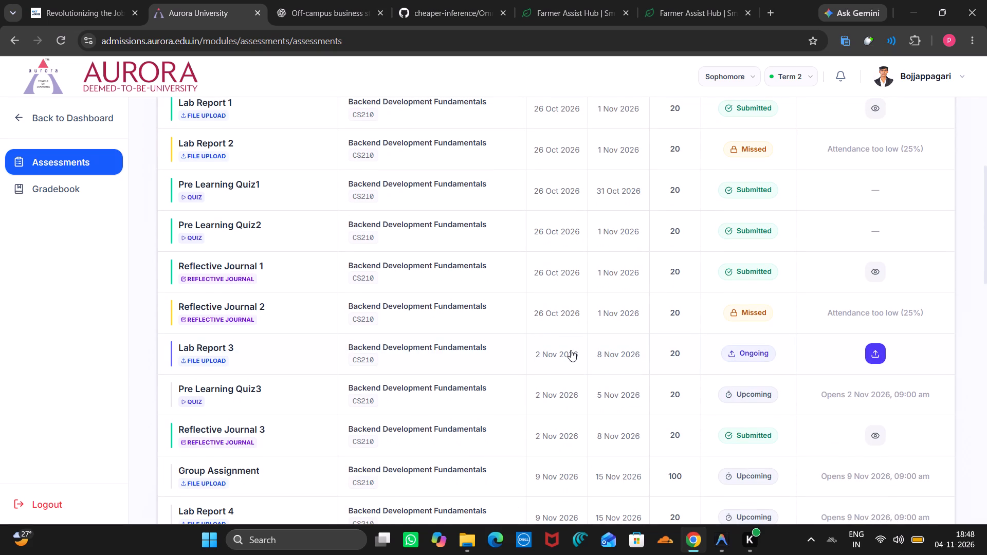
click(876, 352)
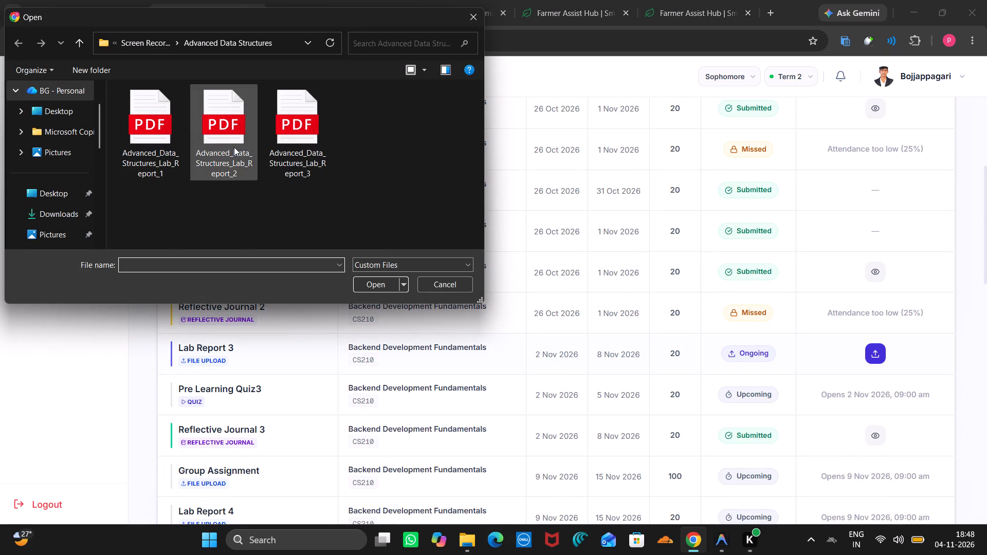
scroll(54, 155, down, 1)
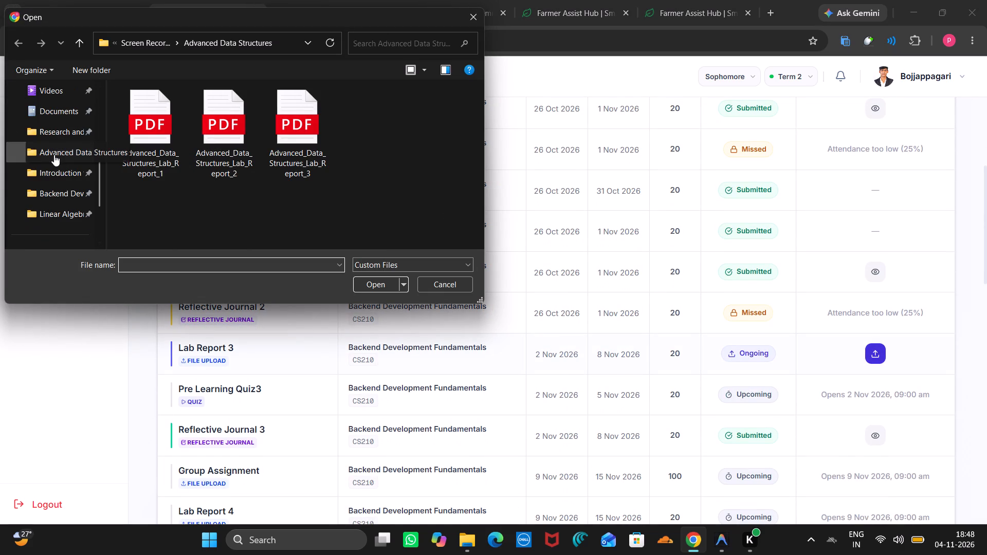
click(58, 184)
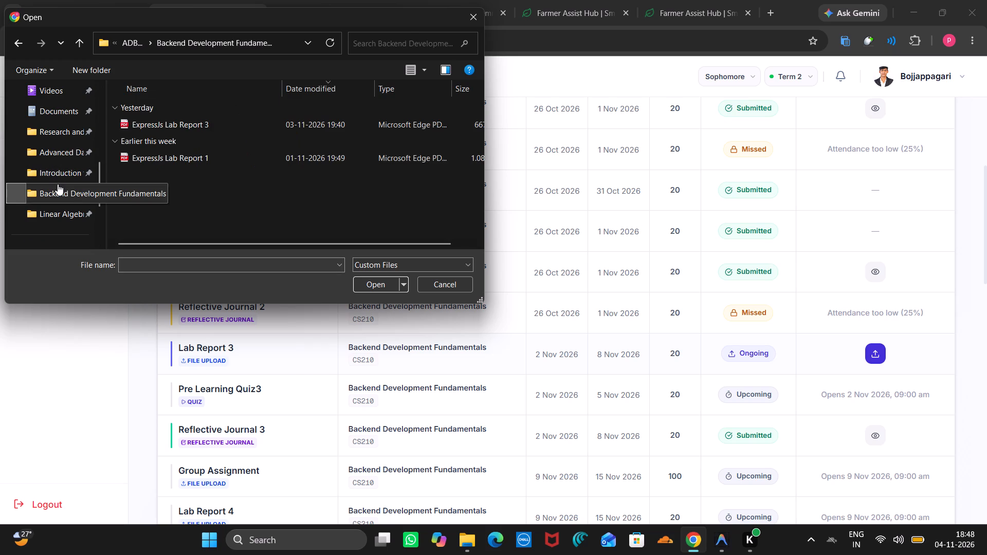
double_click(295, 123)
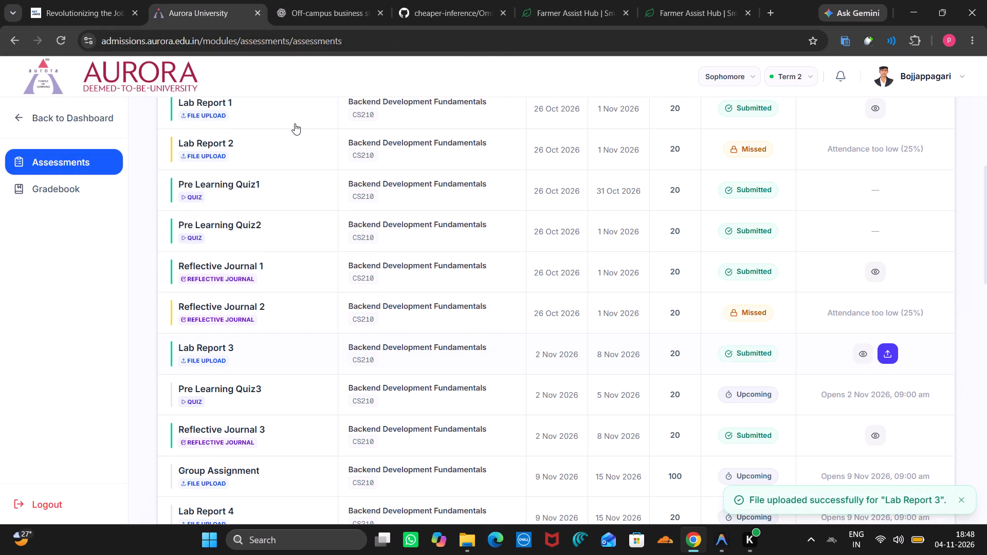
View the submitted Lab Report 3 file and examine its cover details, screenshots and last page.
click(864, 354)
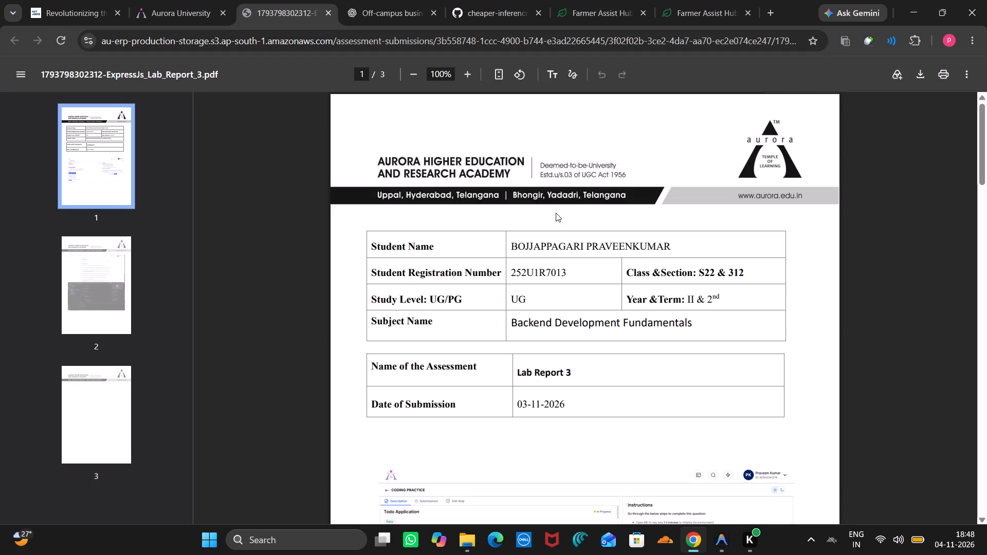
scroll(556, 213, down, 3)
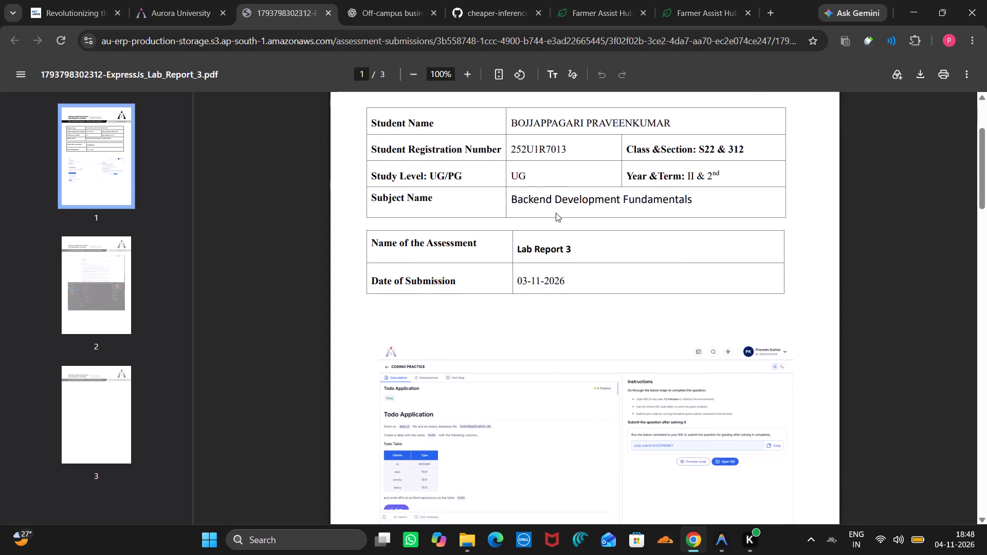
scroll(556, 213, down, 1)
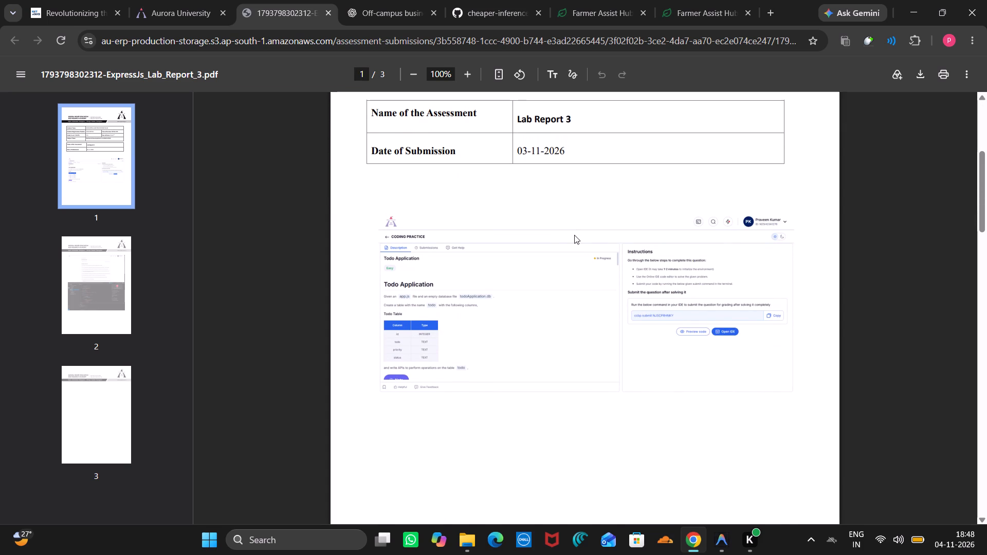
scroll(574, 235, down, 2)
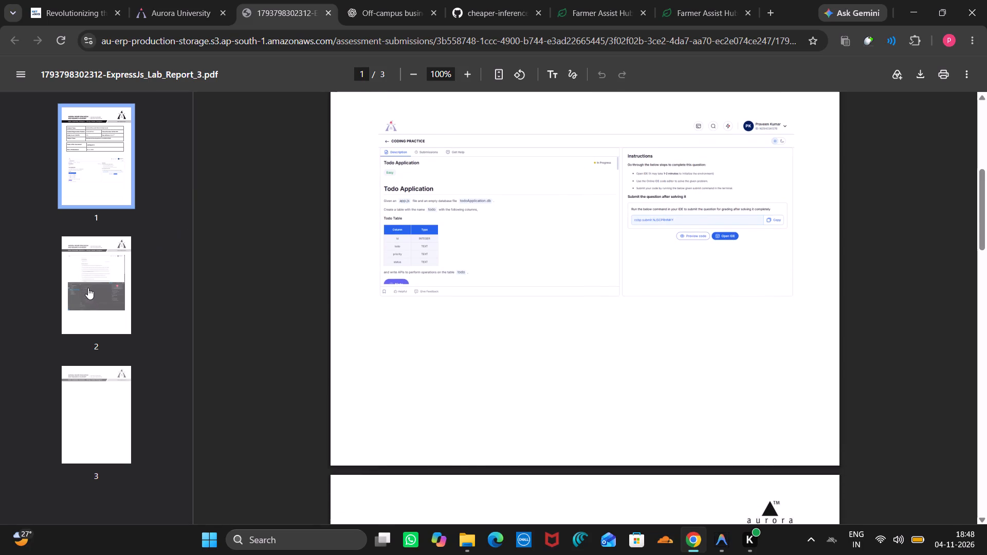
click(88, 288)
scroll(464, 318, down, 3)
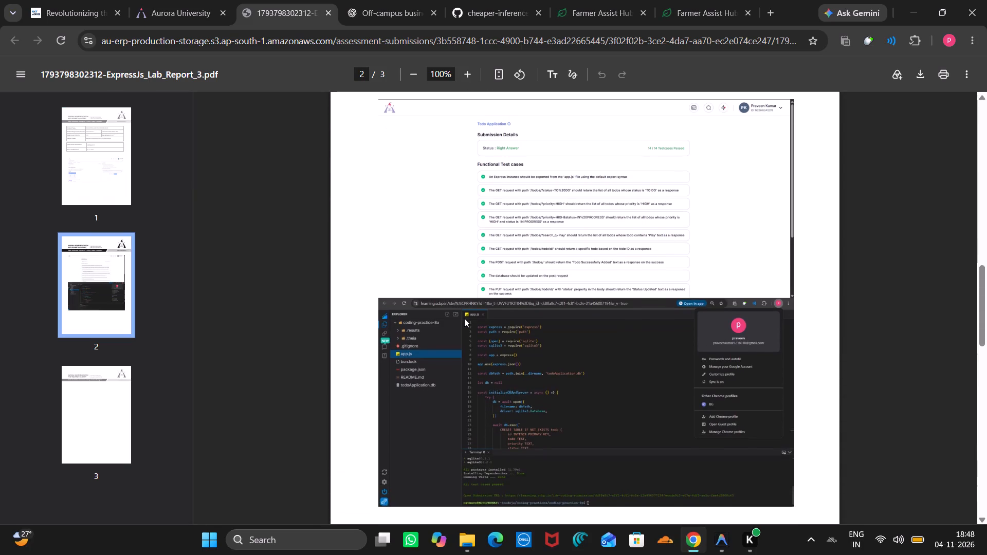
scroll(464, 318, down, 1)
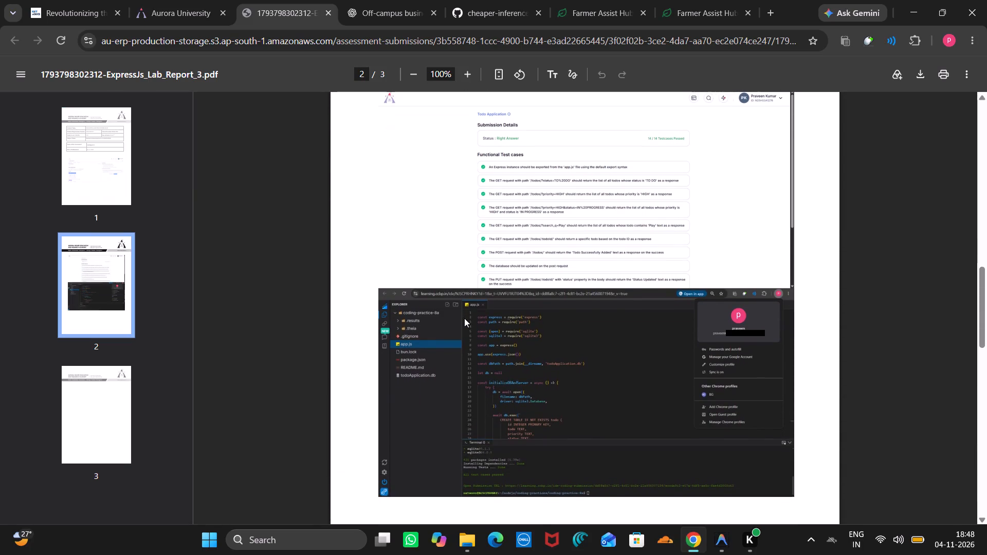
scroll(464, 318, down, 1)
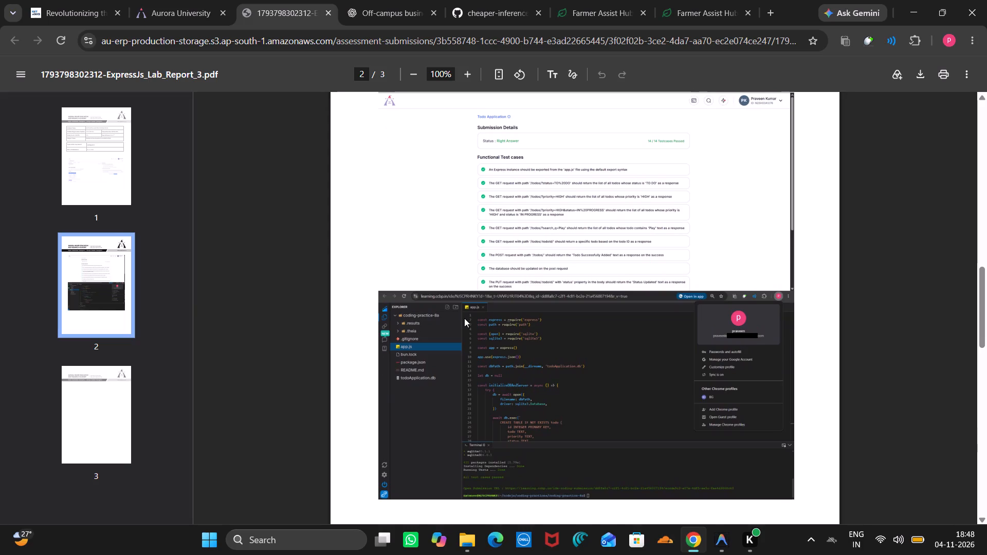
scroll(464, 318, down, 2)
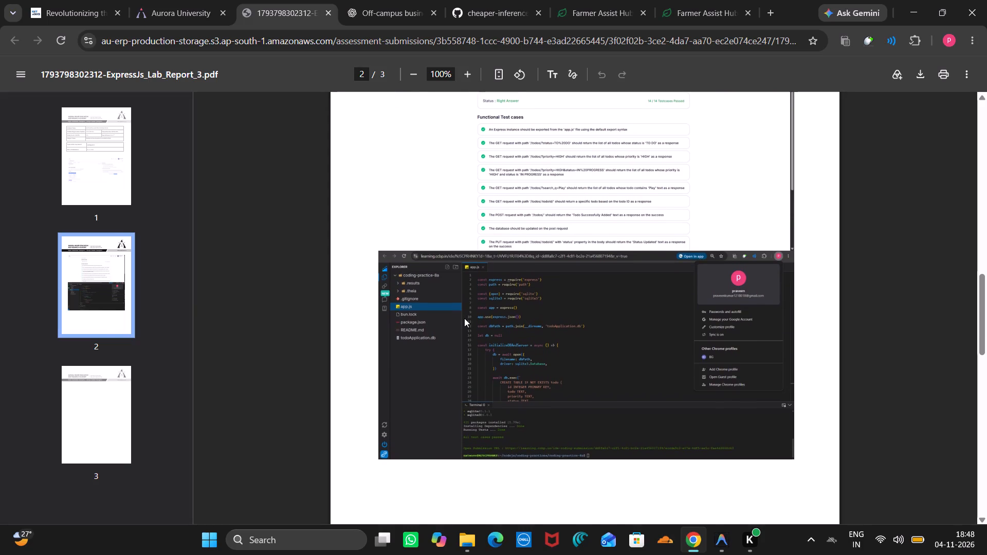
click(118, 403)
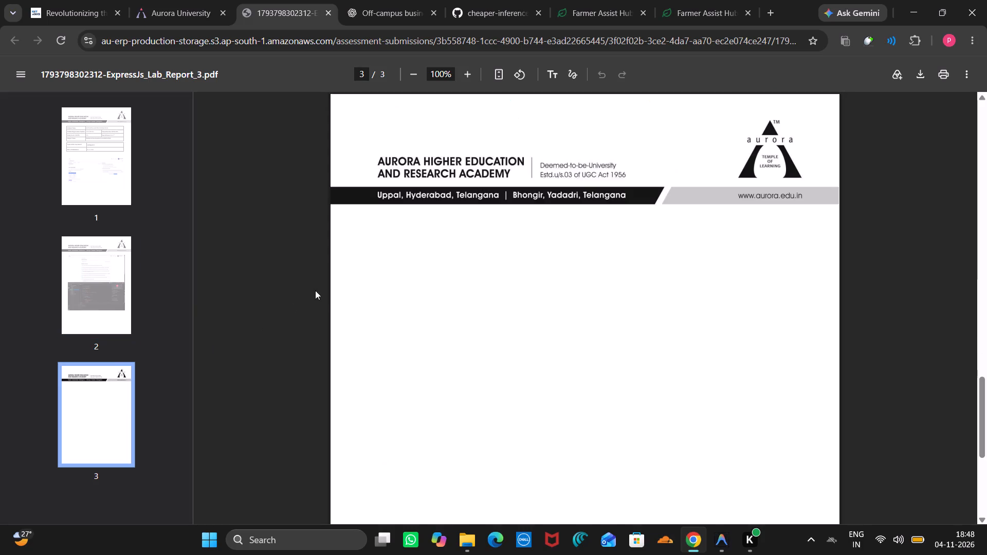
Review the submitted report again from the first page to the last and close it.
scroll(84, 194, up, 6)
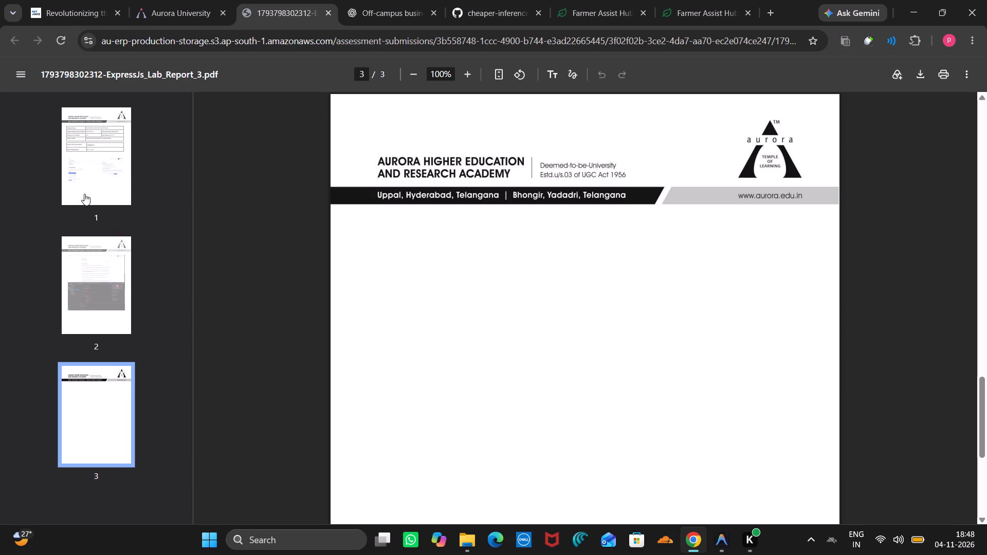
click(107, 184)
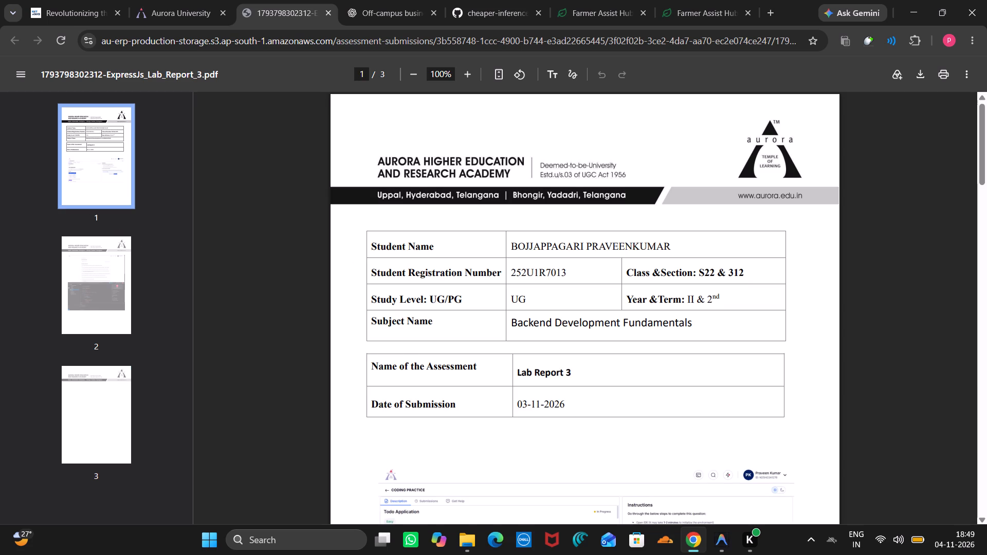
scroll(454, 278, down, 5)
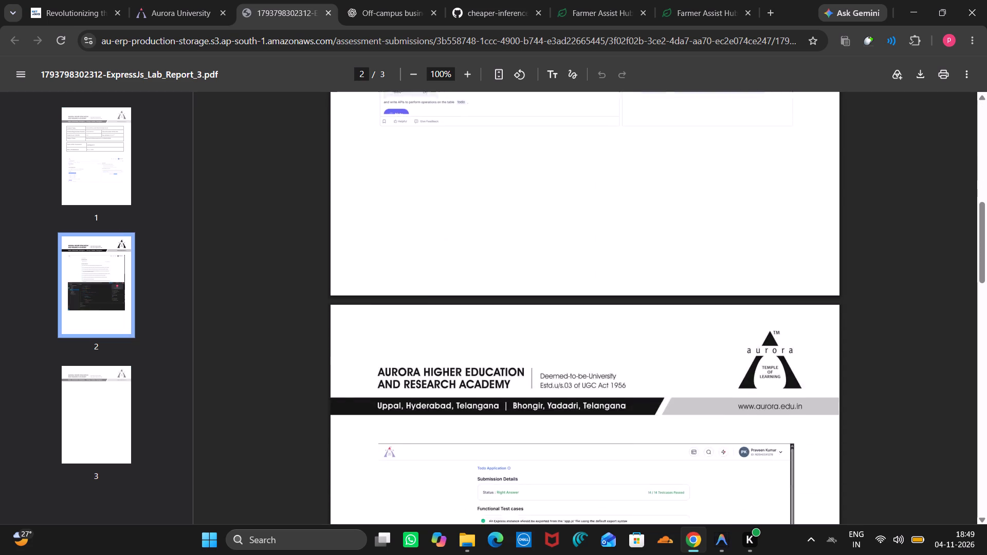
scroll(454, 278, down, 5)
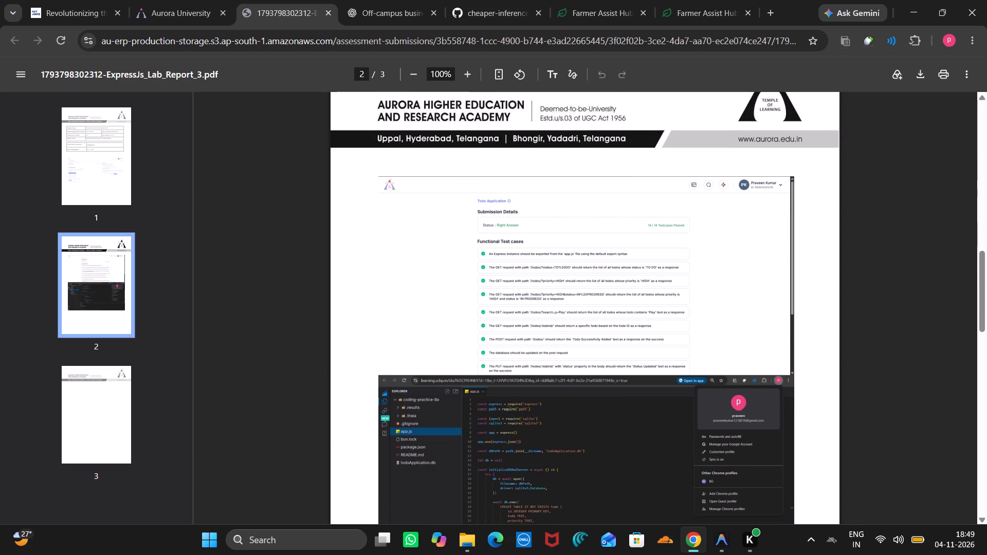
scroll(454, 278, down, 5)
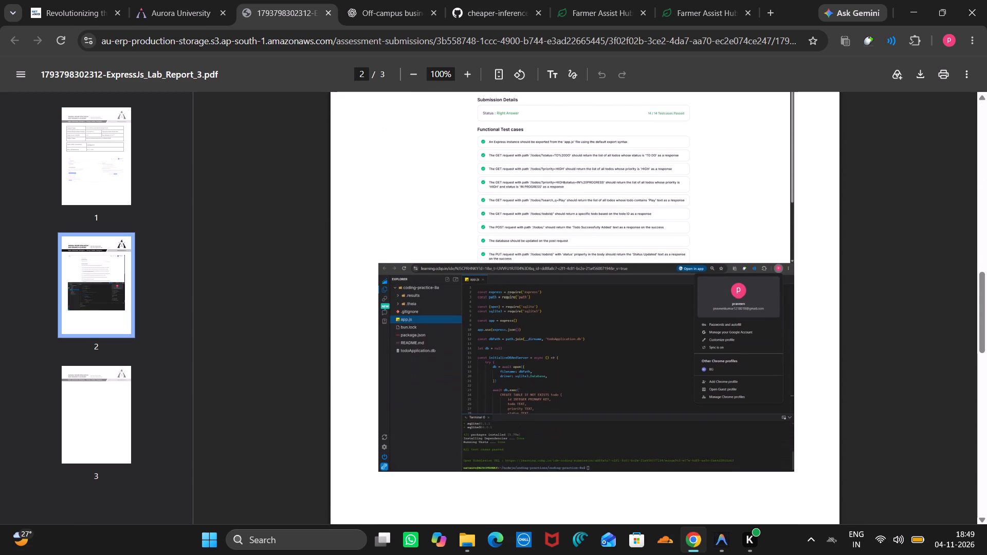
scroll(454, 278, down, 7)
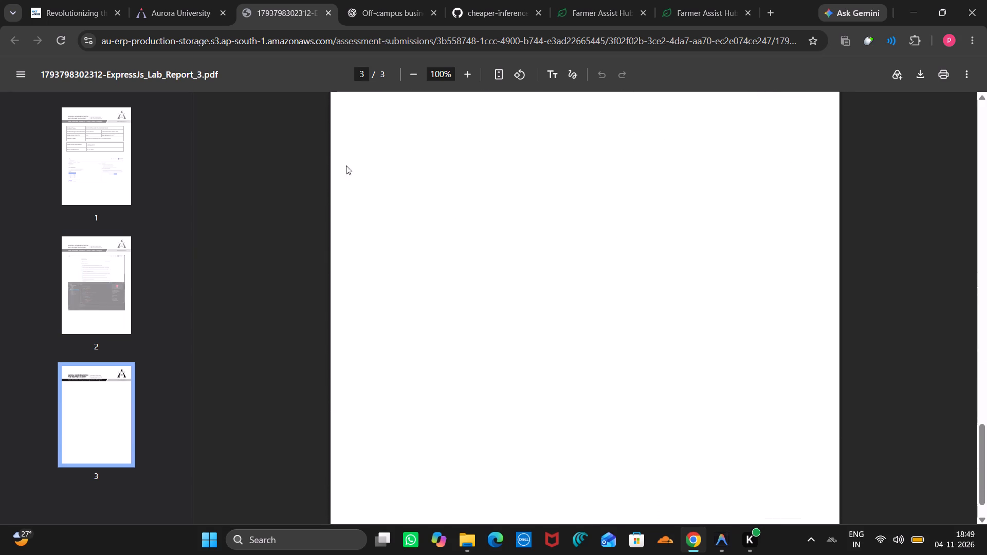
click(326, 12)
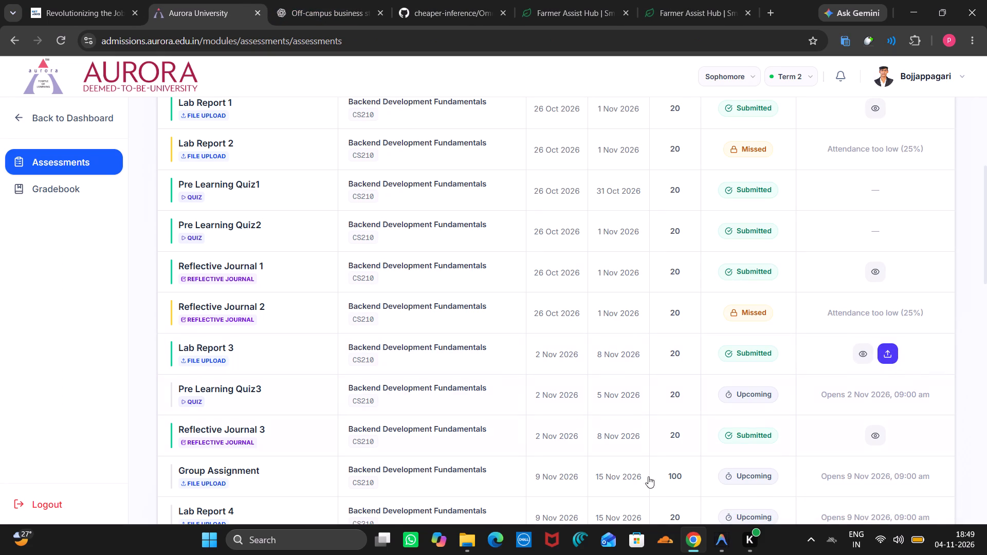
Open ExpressJs Lab Report 3 from the Backend Development Fundamentals folder in Word just once, converting the PDF to an editable document.
click(459, 545)
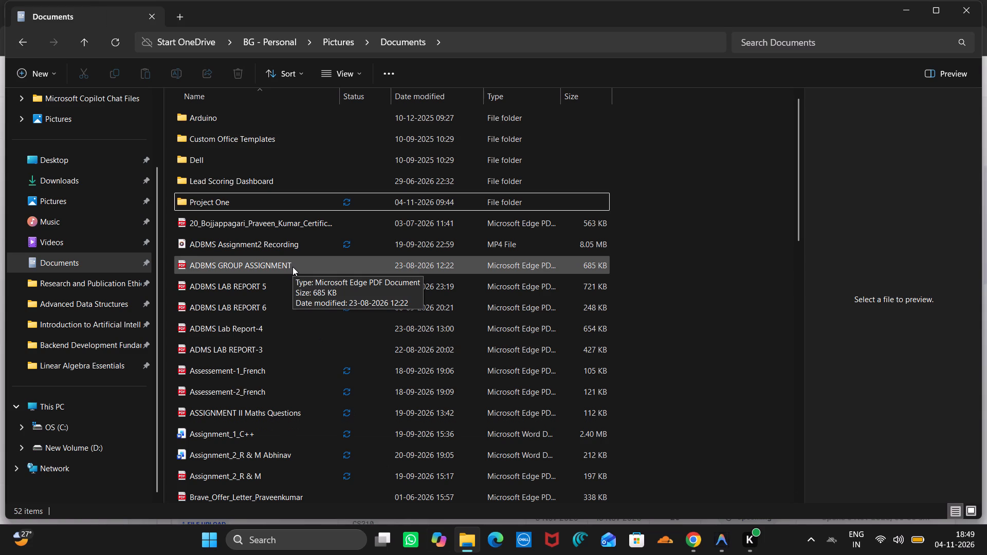
click(111, 342)
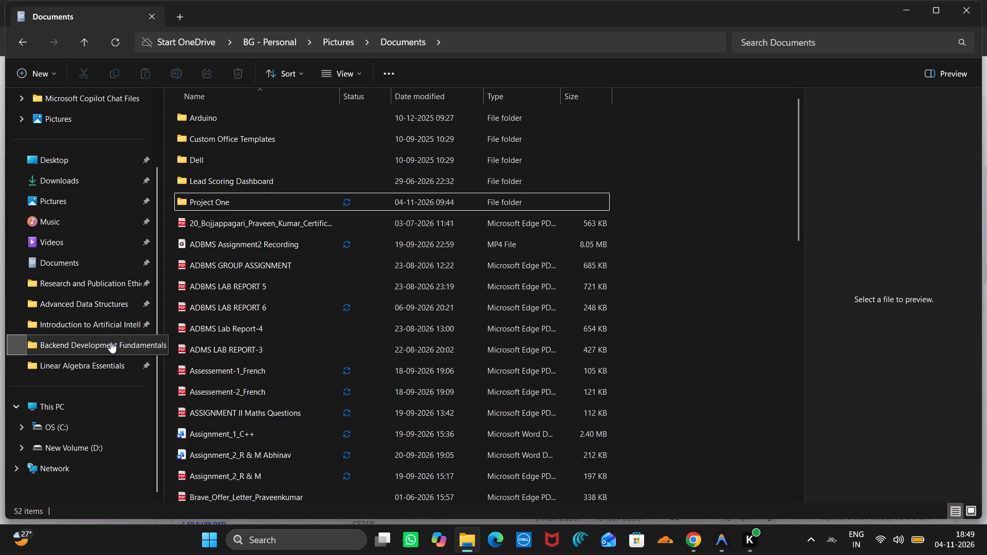
right_click(320, 128)
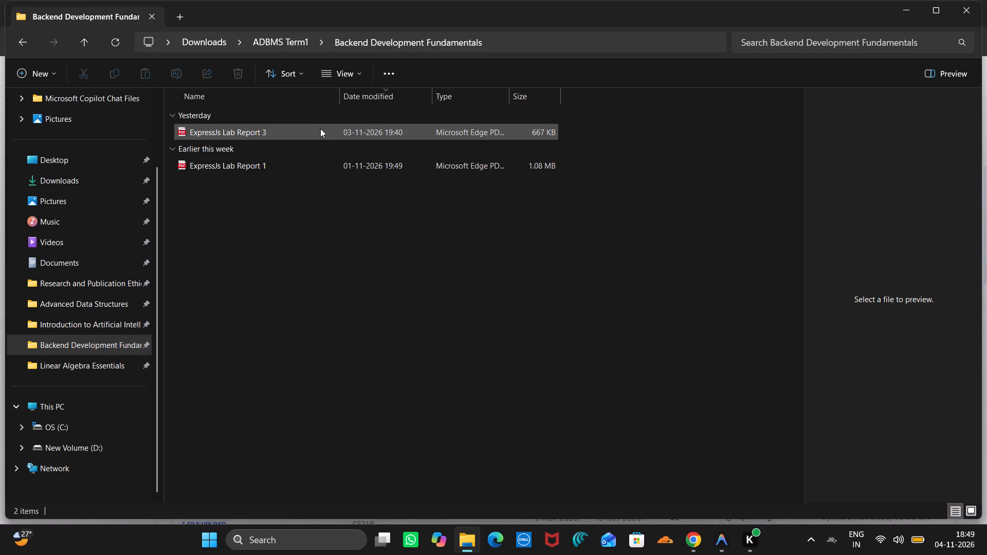
click(578, 227)
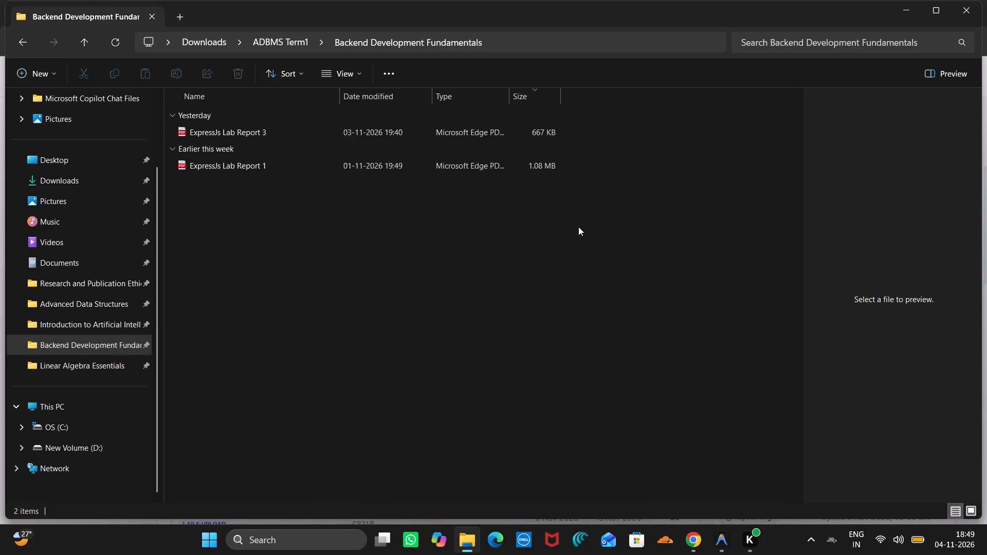
click(465, 130)
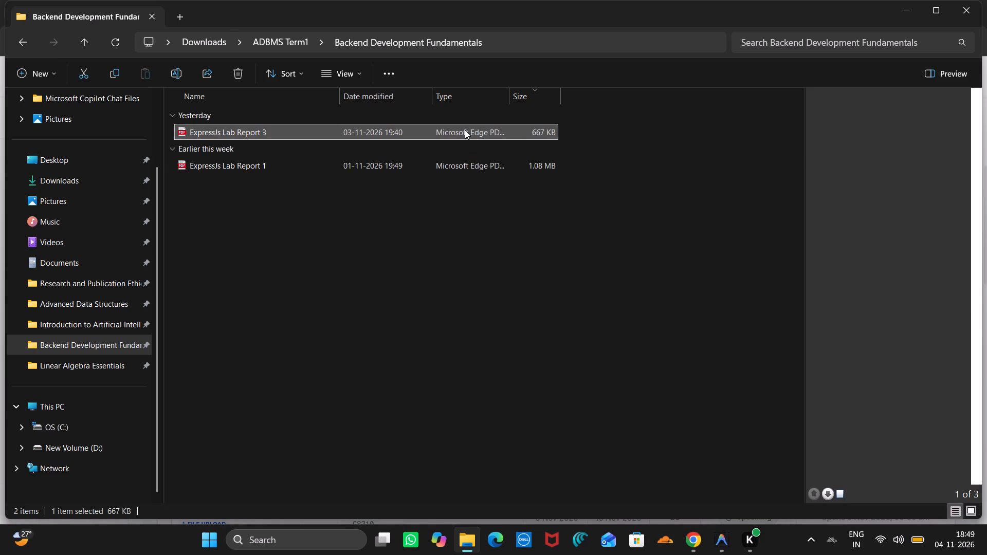
right_click(465, 130)
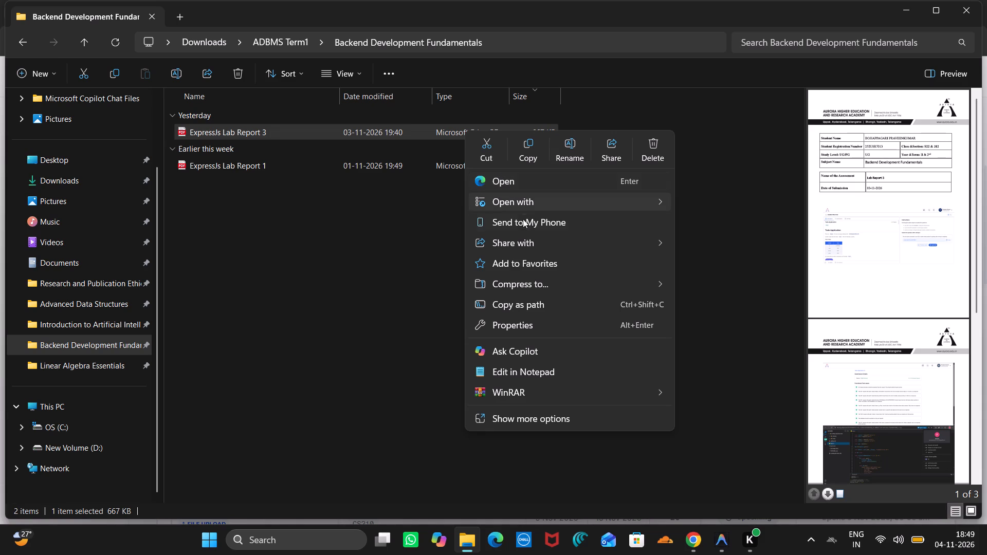
click(547, 201)
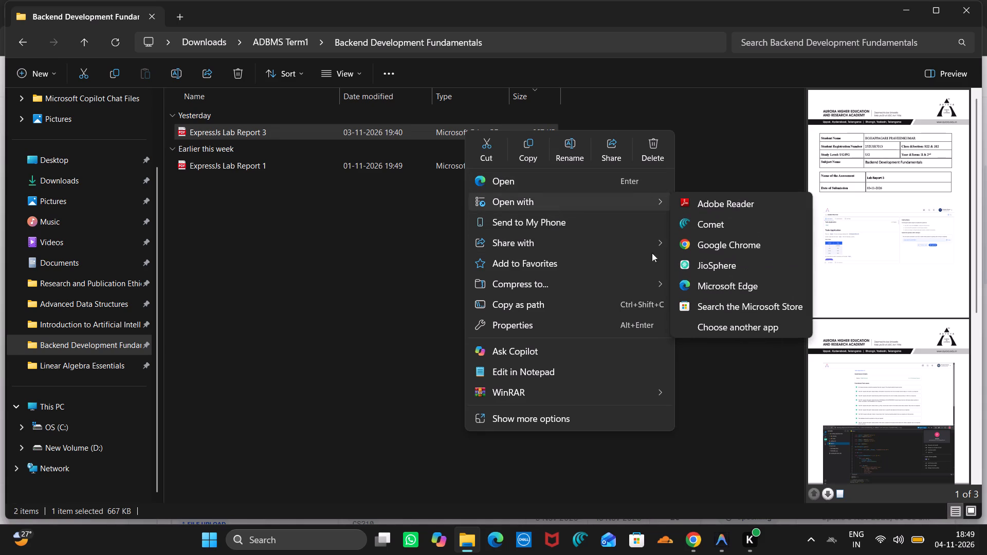
click(726, 320)
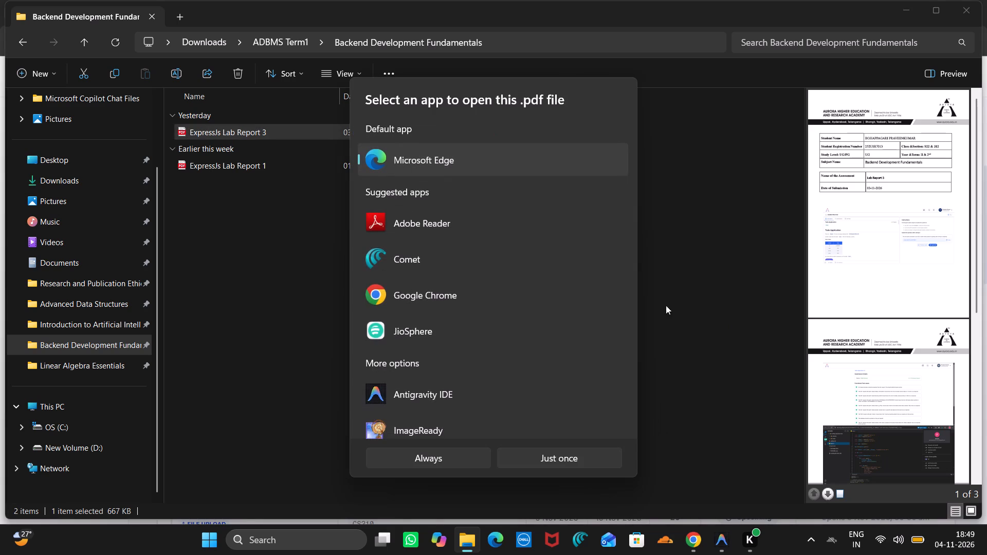
scroll(504, 288, down, 6)
click(518, 347)
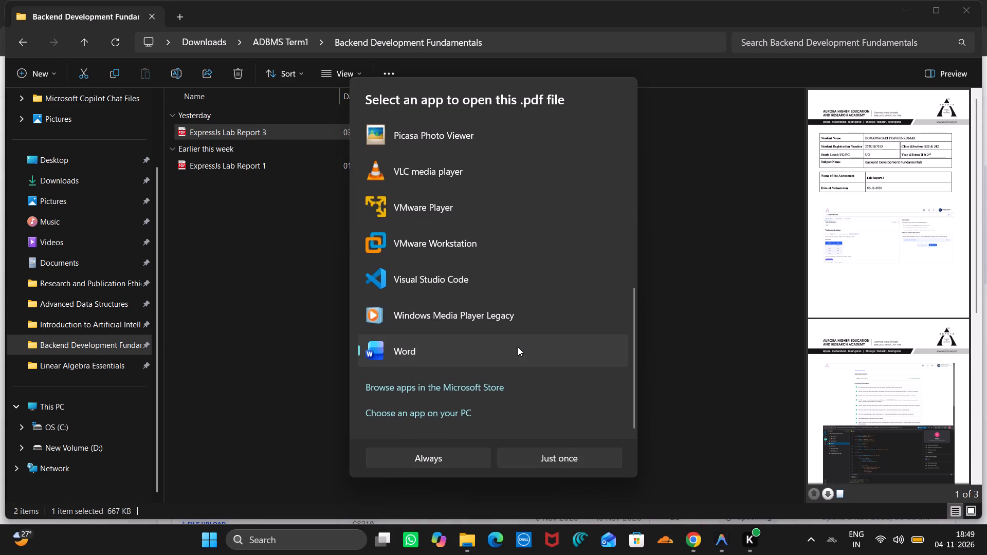
click(569, 458)
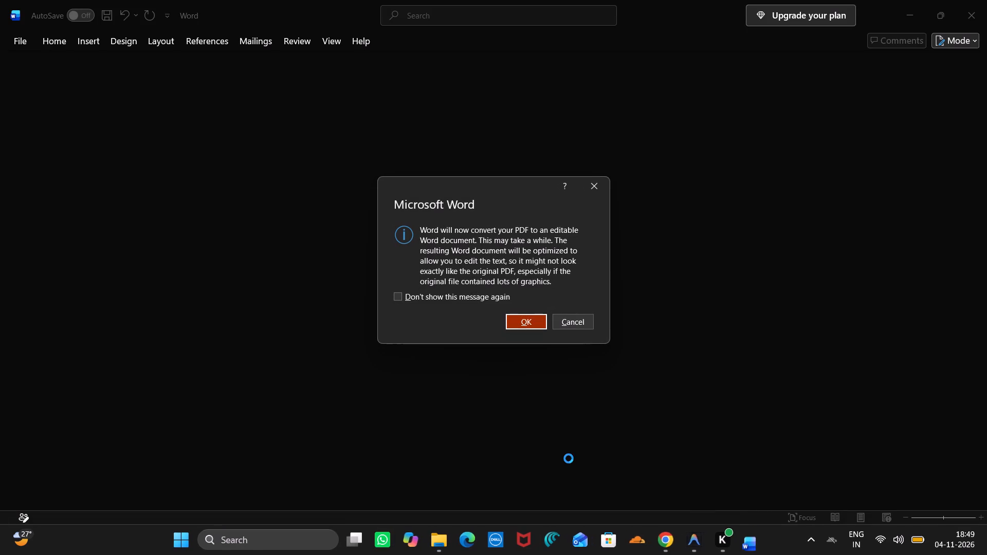
click(529, 320)
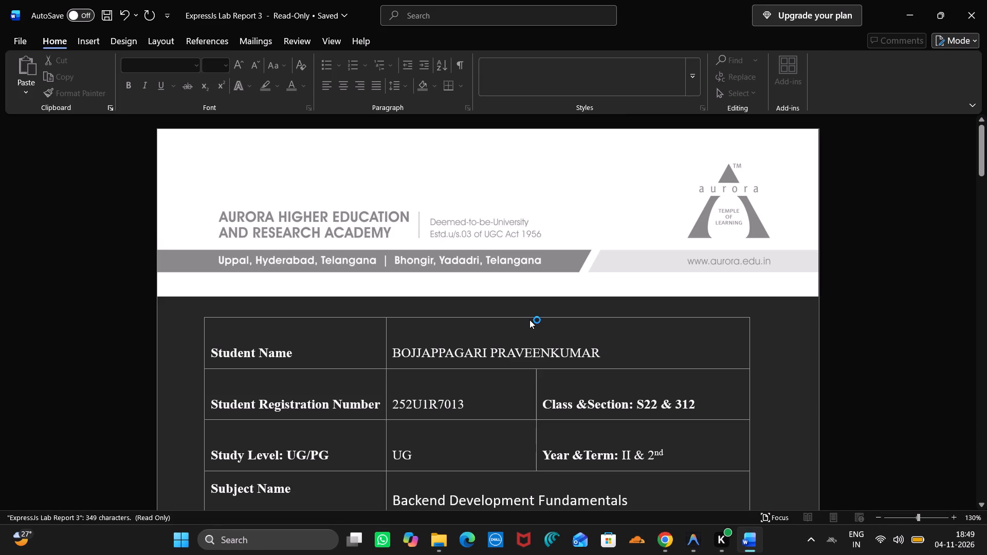
Enable editing of the read-only report and set the Date of Submission to 04-11-2026.
scroll(529, 320, down, 3)
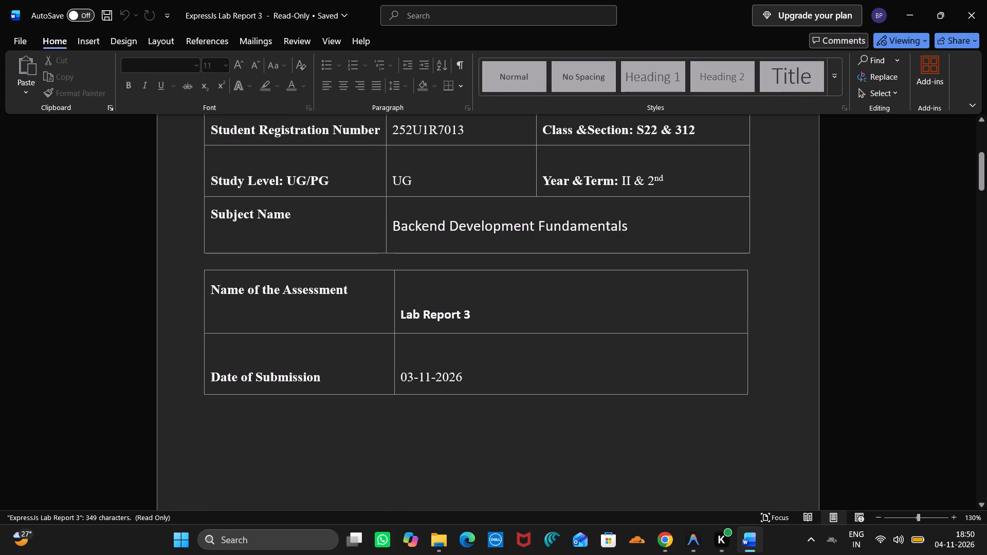
click(417, 376)
key(Left)
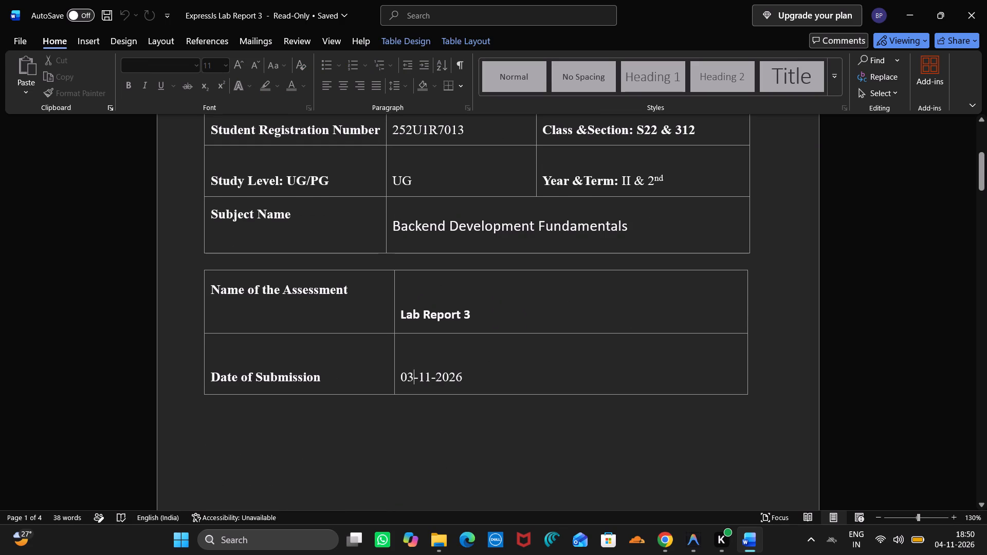
key(BackSpace)
key(4)
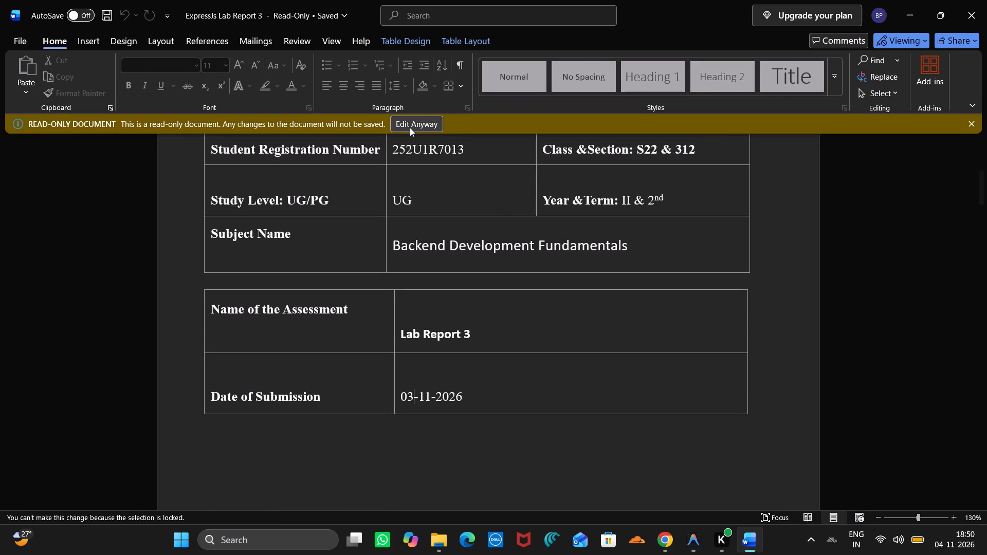
click(410, 127)
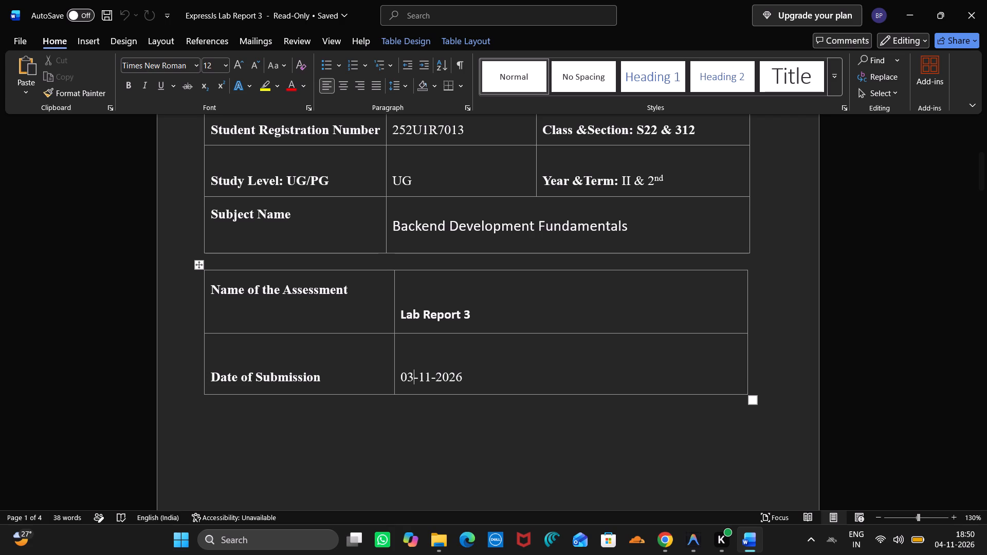
key(BackSpace)
key(4)
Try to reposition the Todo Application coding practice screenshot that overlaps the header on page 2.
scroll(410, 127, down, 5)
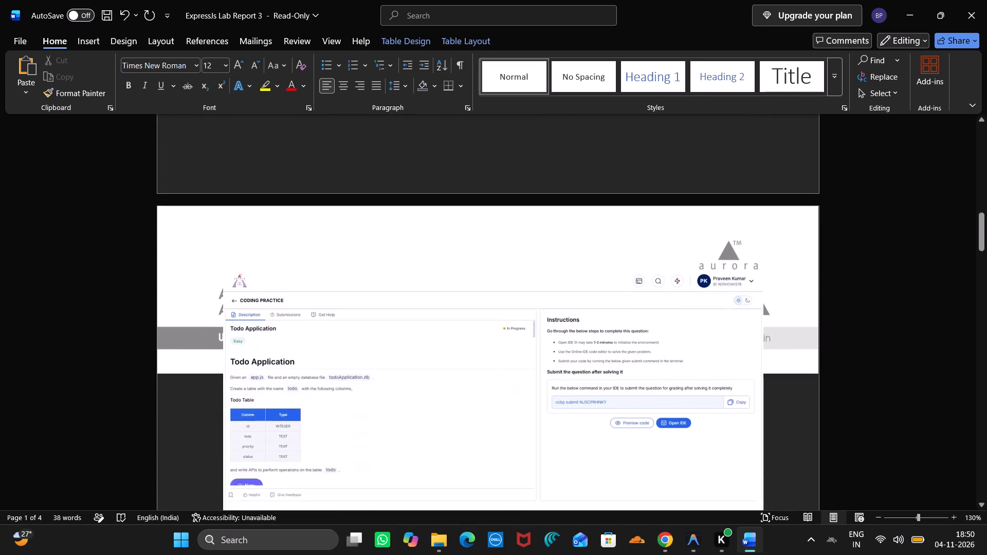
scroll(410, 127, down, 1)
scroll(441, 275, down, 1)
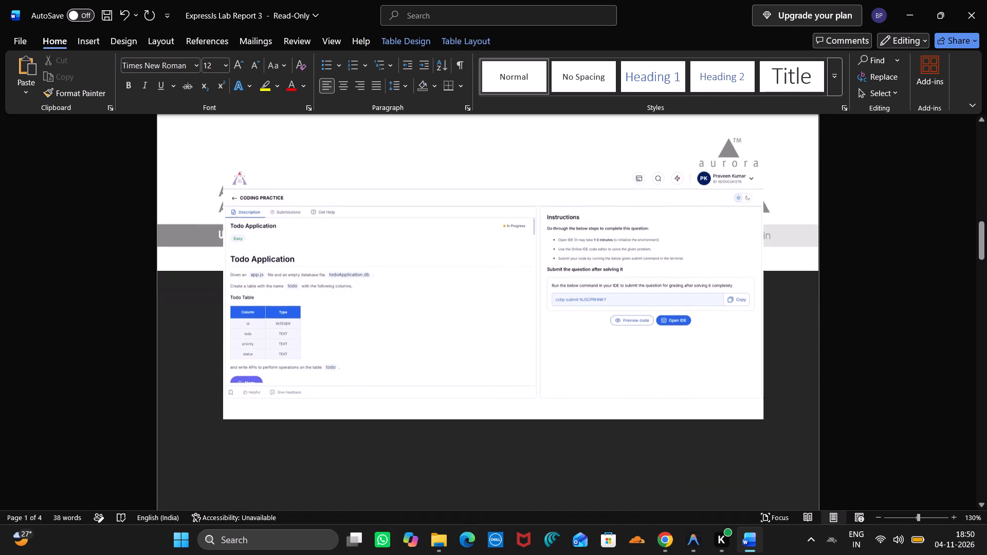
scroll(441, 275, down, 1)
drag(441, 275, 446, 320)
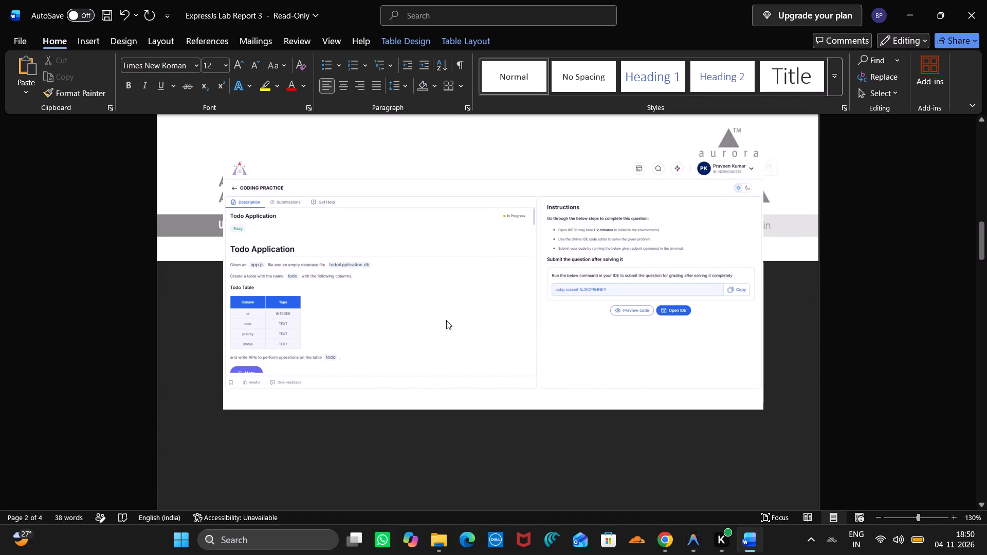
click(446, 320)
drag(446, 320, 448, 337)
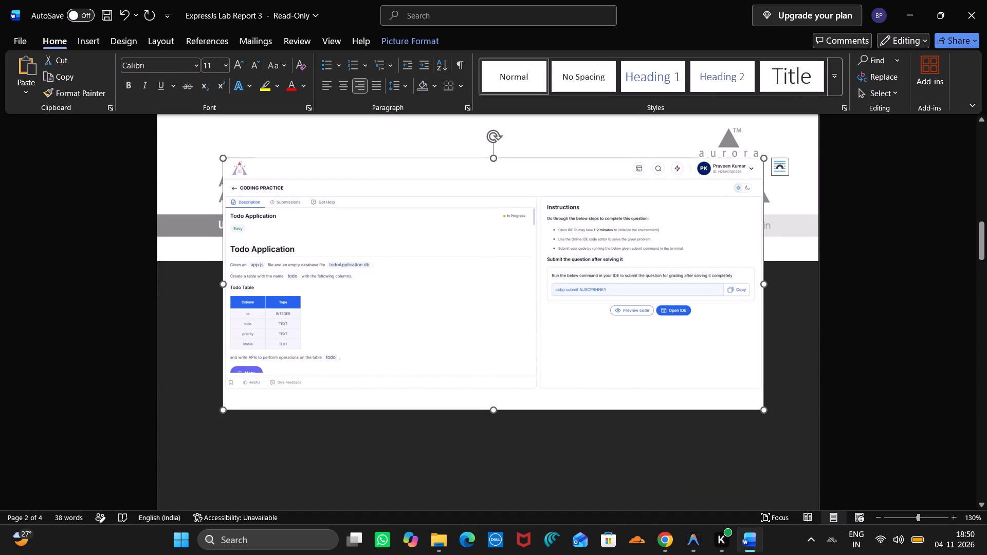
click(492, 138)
Examine how the screenshots and empty space are laid out across the report's first pages.
scroll(539, 329, down, 5)
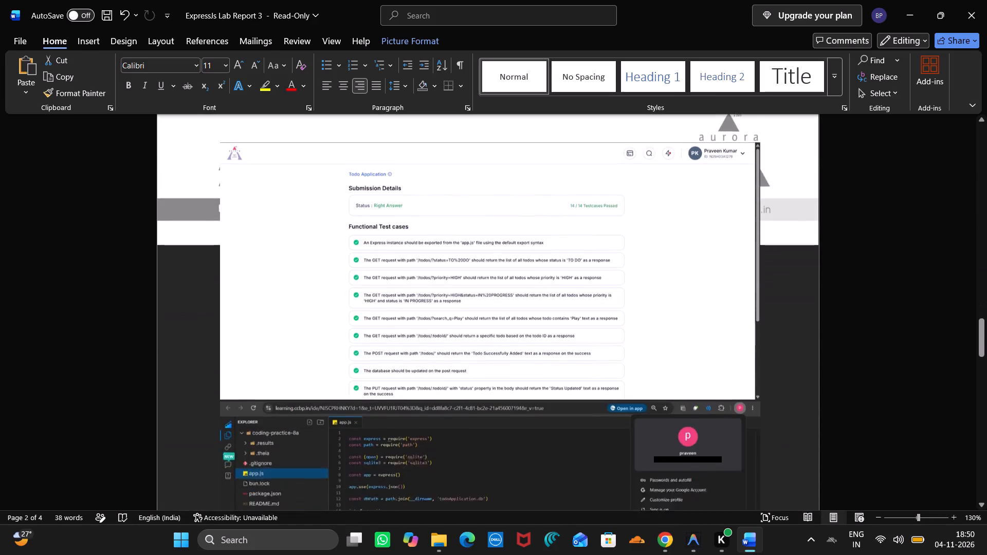
scroll(539, 329, up, 3)
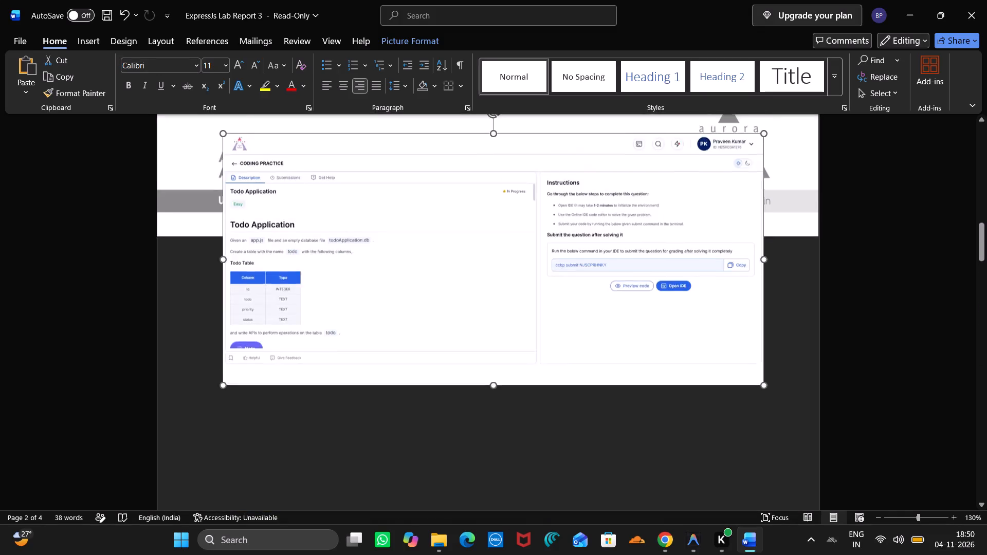
scroll(539, 329, up, 2)
click(479, 316)
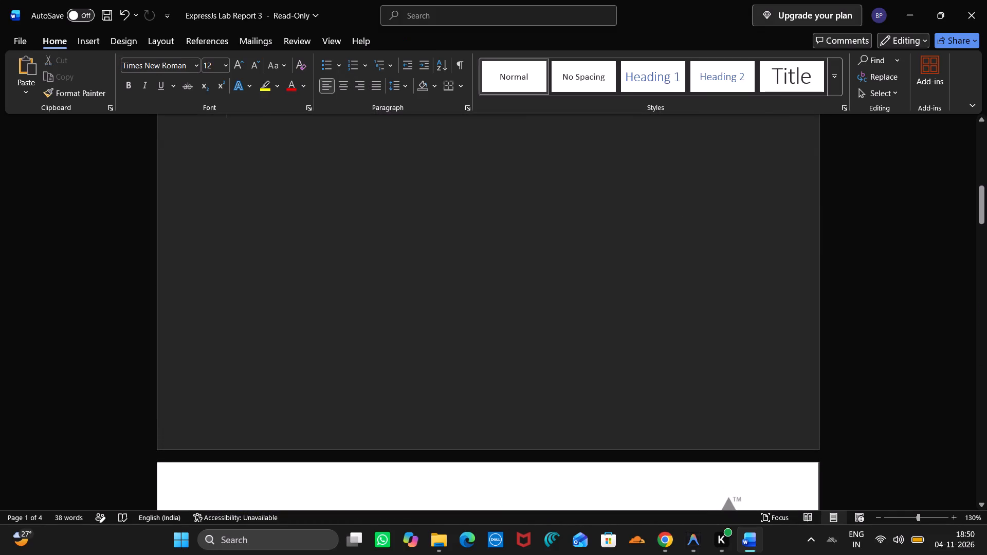
scroll(479, 316, down, 2)
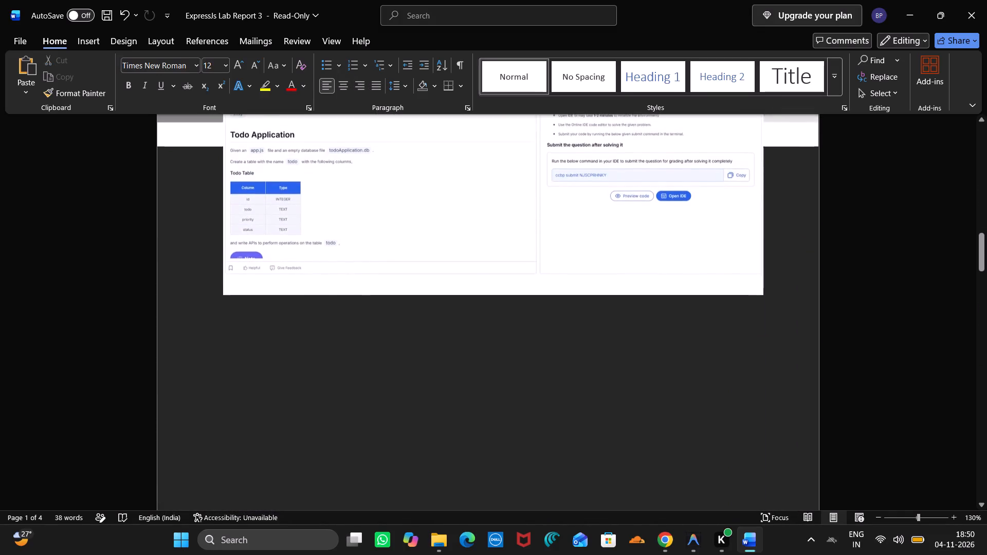
click(215, 217)
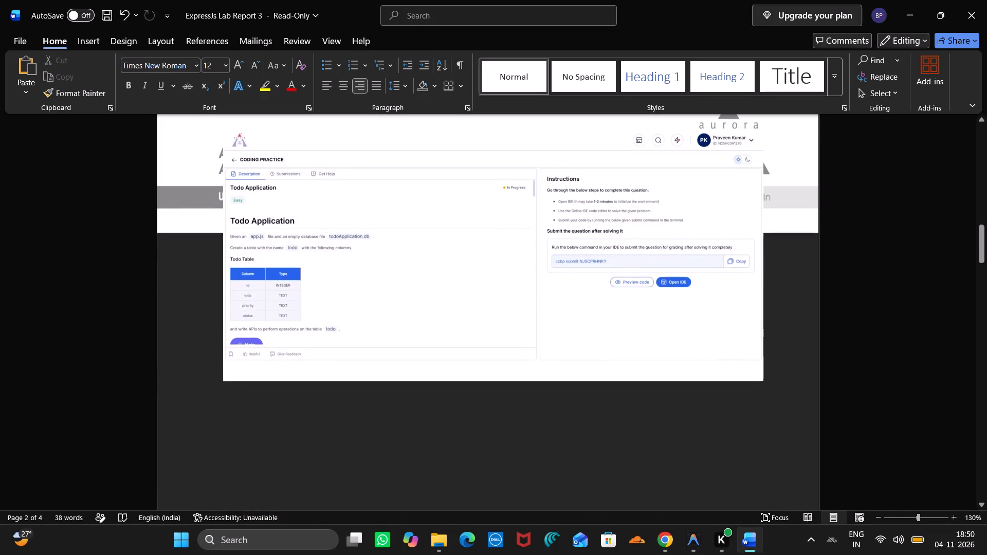
scroll(337, 212, up, 4)
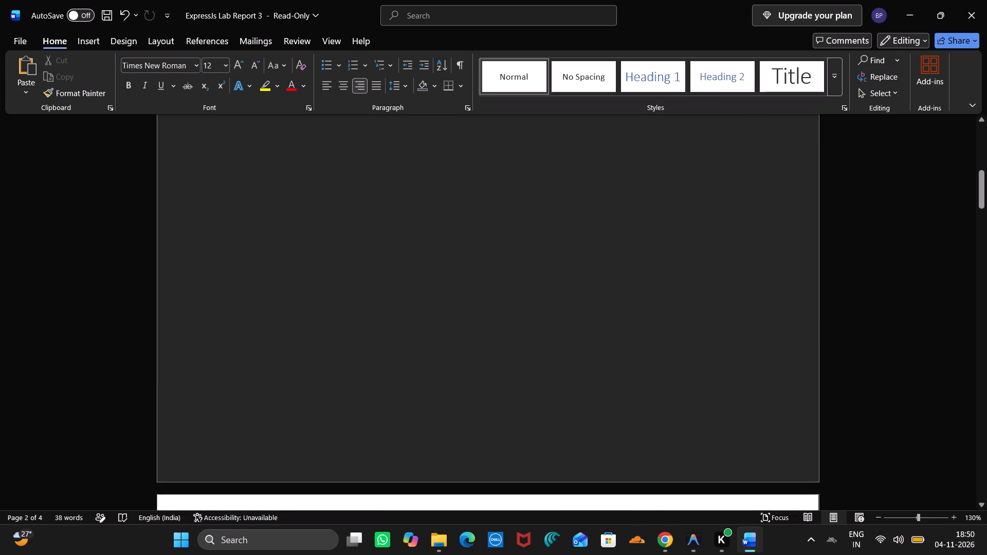
scroll(337, 212, up, 1)
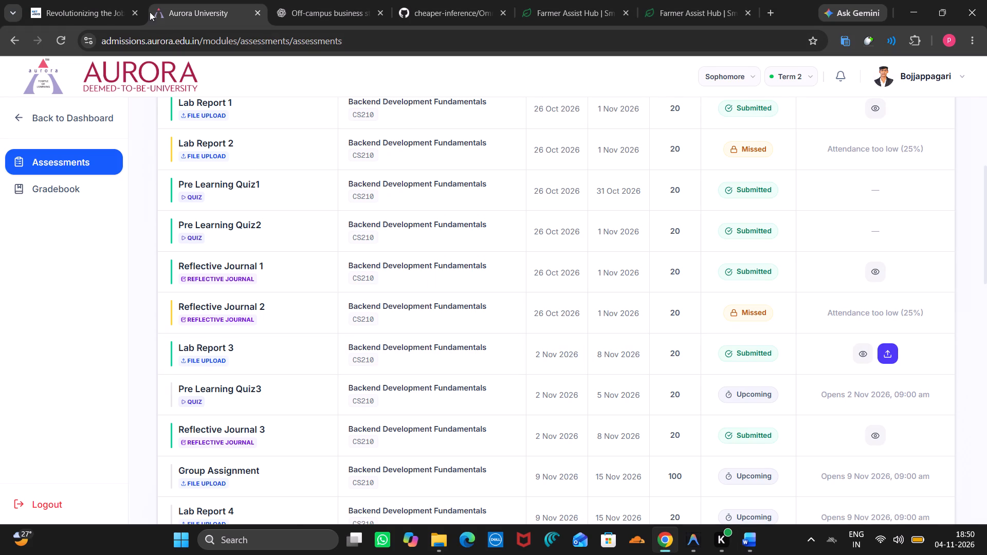
Switch to the learning portal in Chrome, complete the Face ID verification and return to the portal's home page.
click(83, 0)
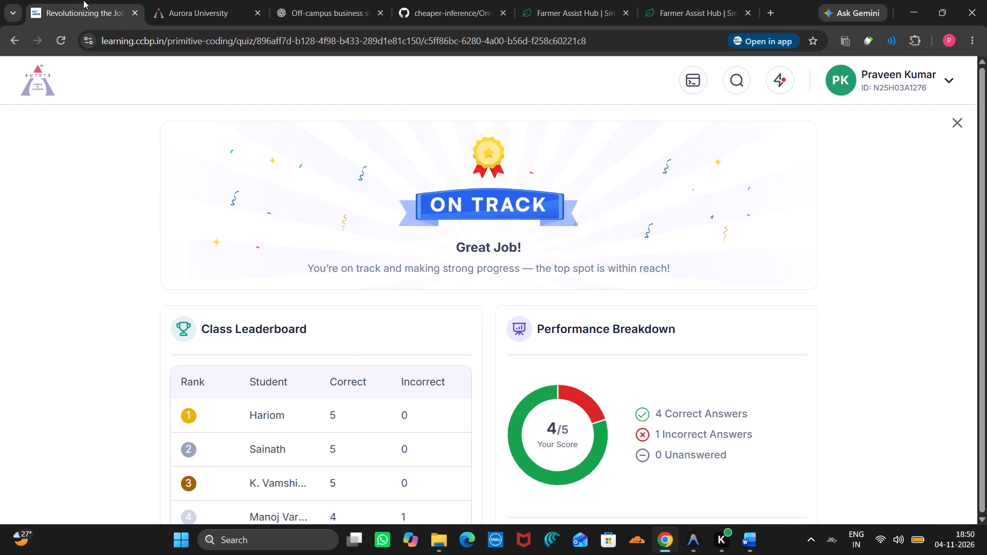
scroll(144, 65, right, 11)
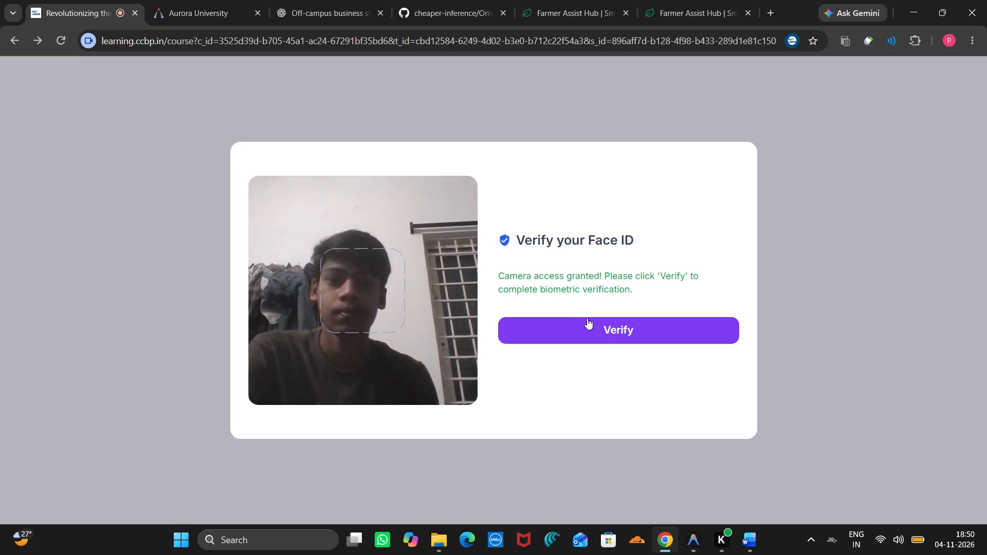
click(601, 332)
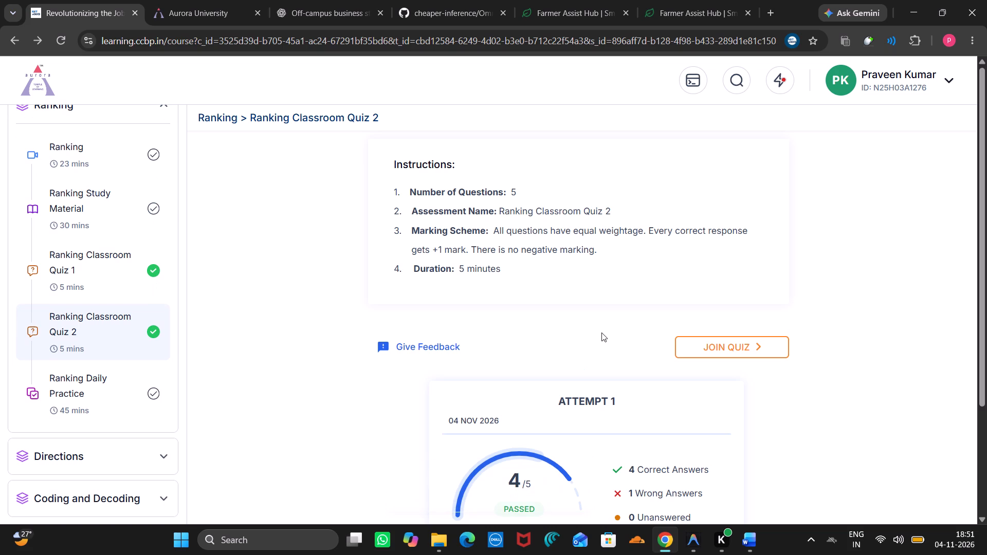
scroll(601, 332, right, 13)
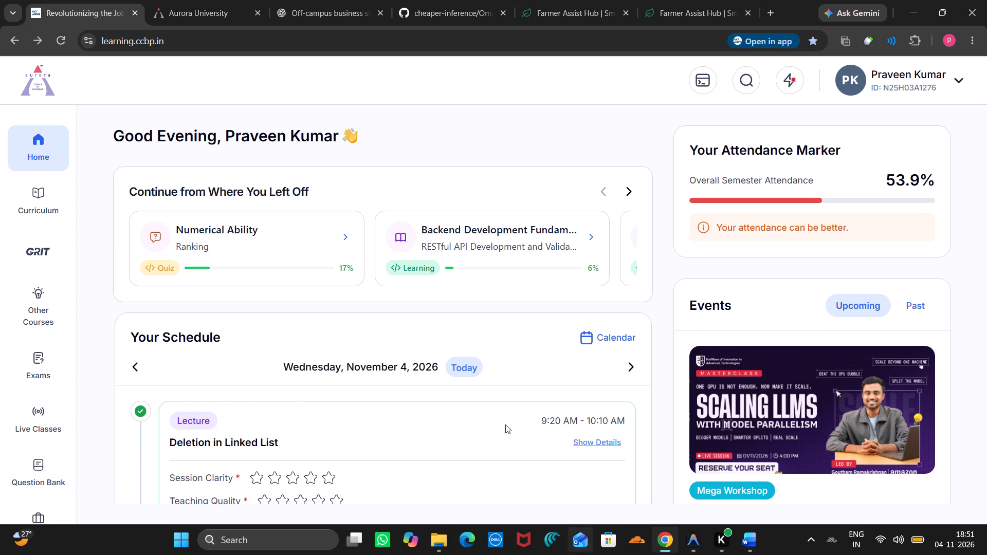
Open the Coding Practice under RESTful API Development and Validation in the Backend Development Fundamentals course.
click(509, 244)
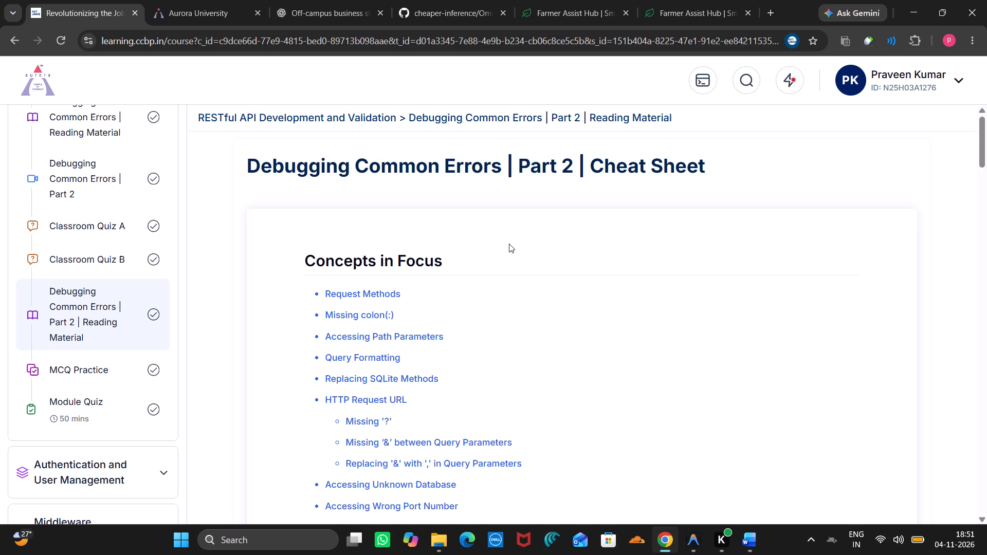
scroll(67, 273, up, 4)
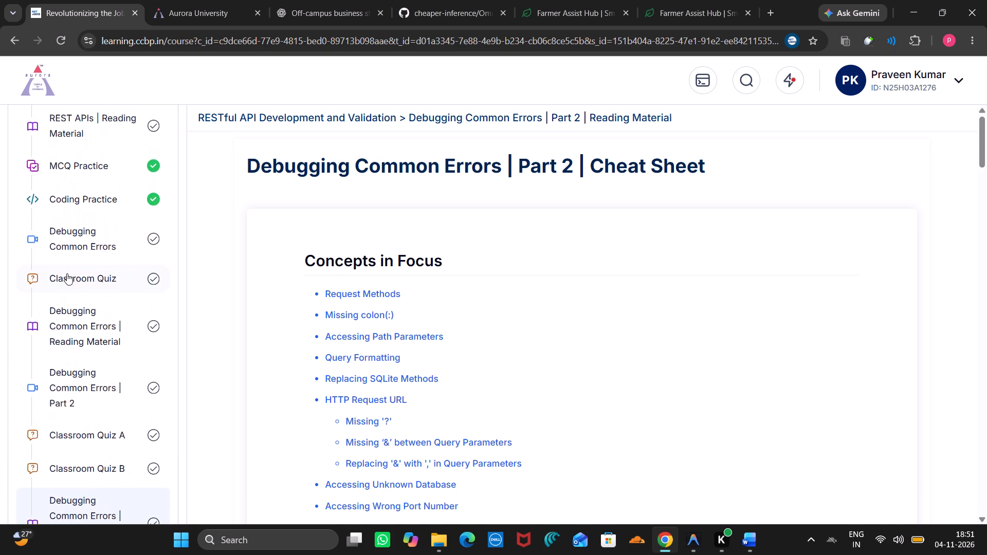
scroll(67, 273, up, 1)
click(69, 256)
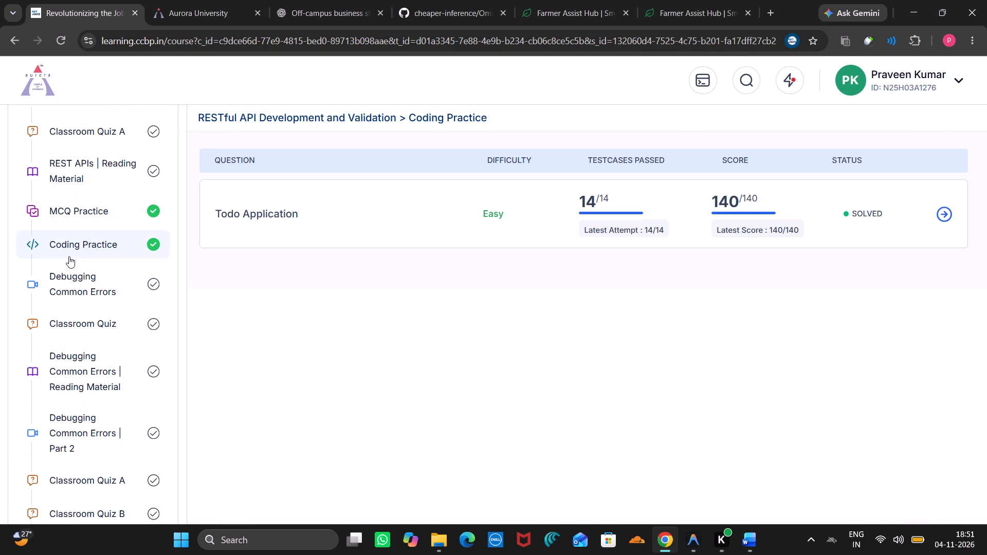
Open the Todo Application question's IDE and expand the coding-practice-8a project folder.
click(284, 207)
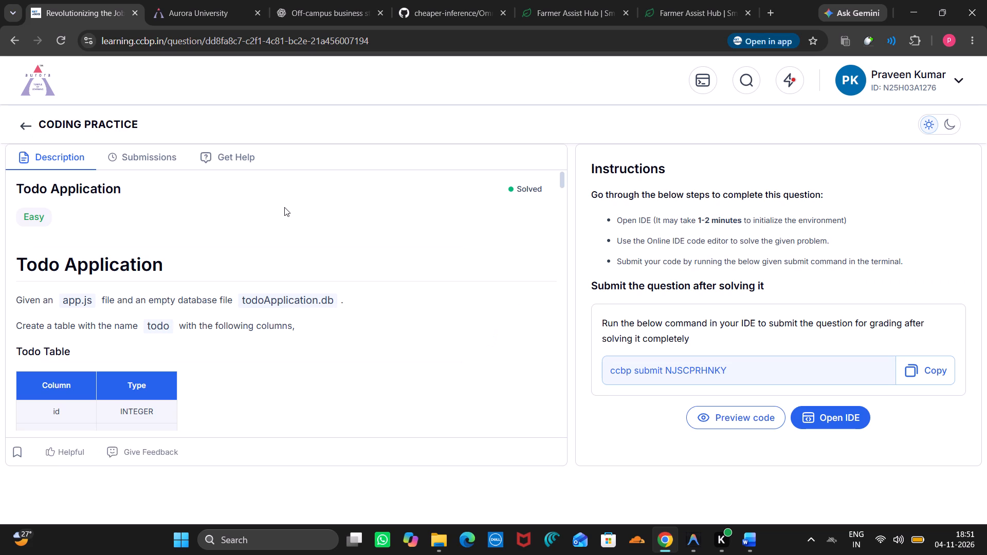
click(814, 424)
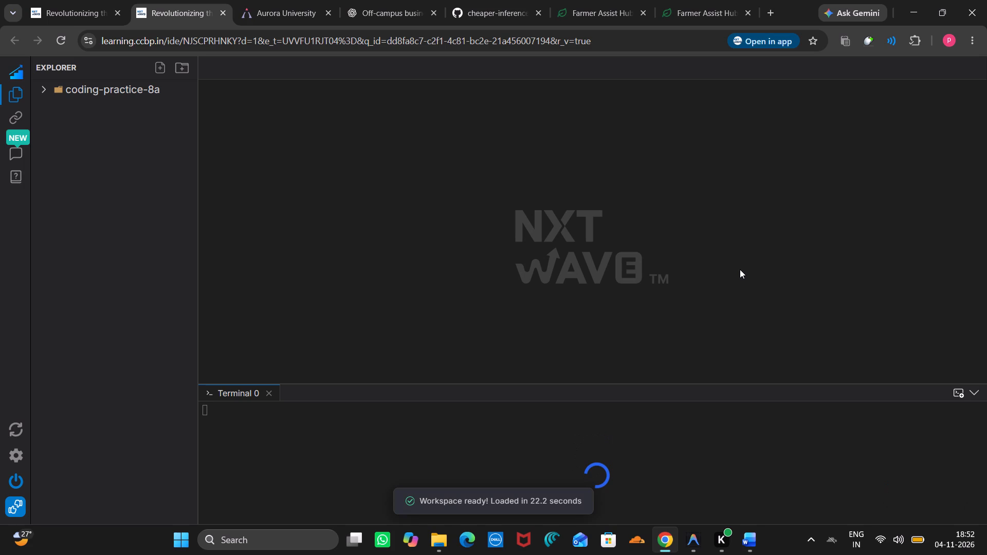
click(148, 89)
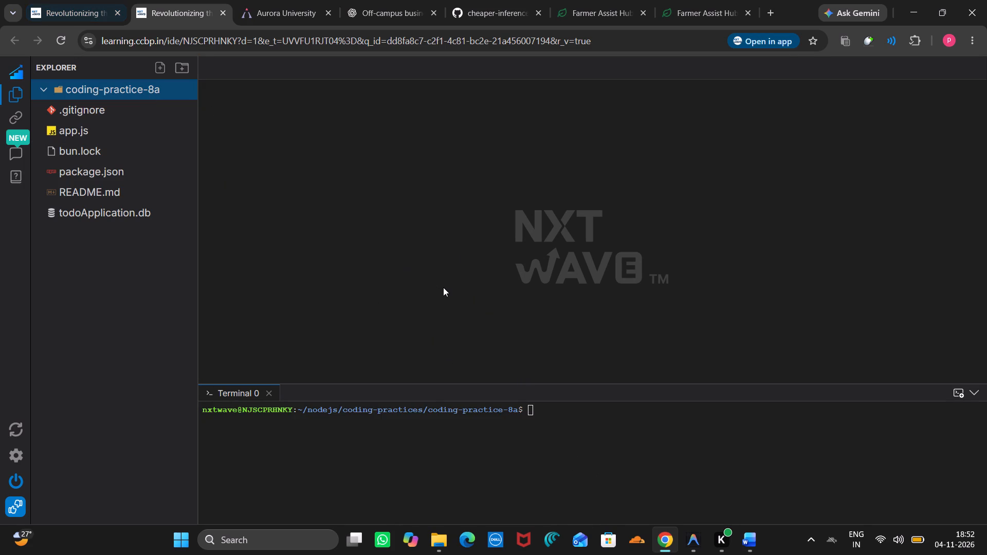
scroll(443, 287, down, 5)
scroll(443, 287, up, 6)
Open the code preview from the Todo Application question page and read through the submitted app.js.
click(94, 0)
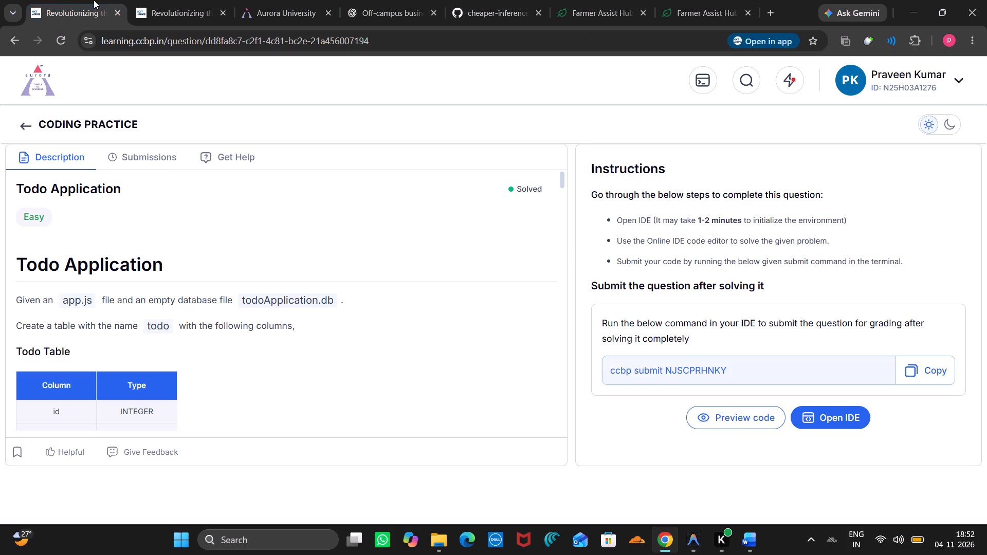
click(720, 415)
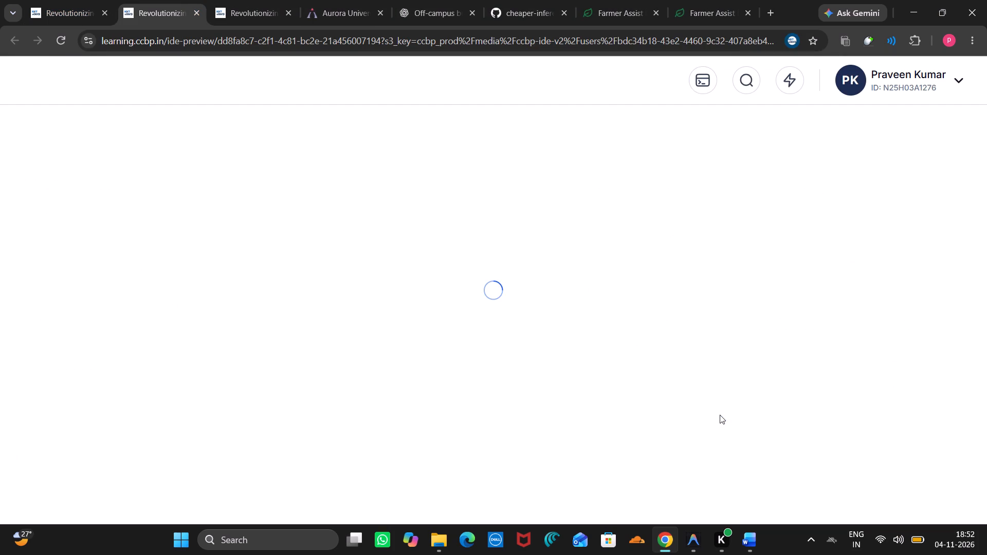
scroll(572, 317, down, 3)
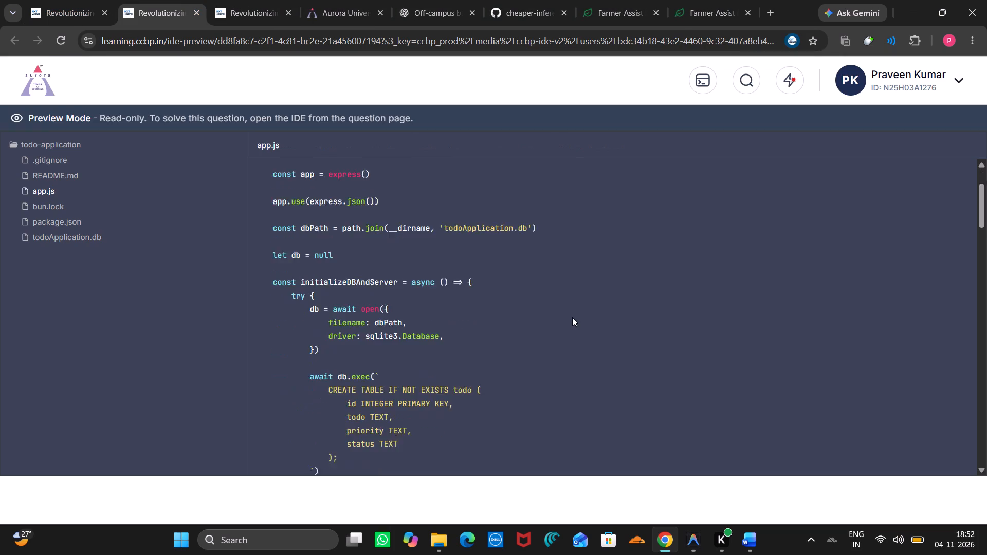
scroll(572, 317, down, 15)
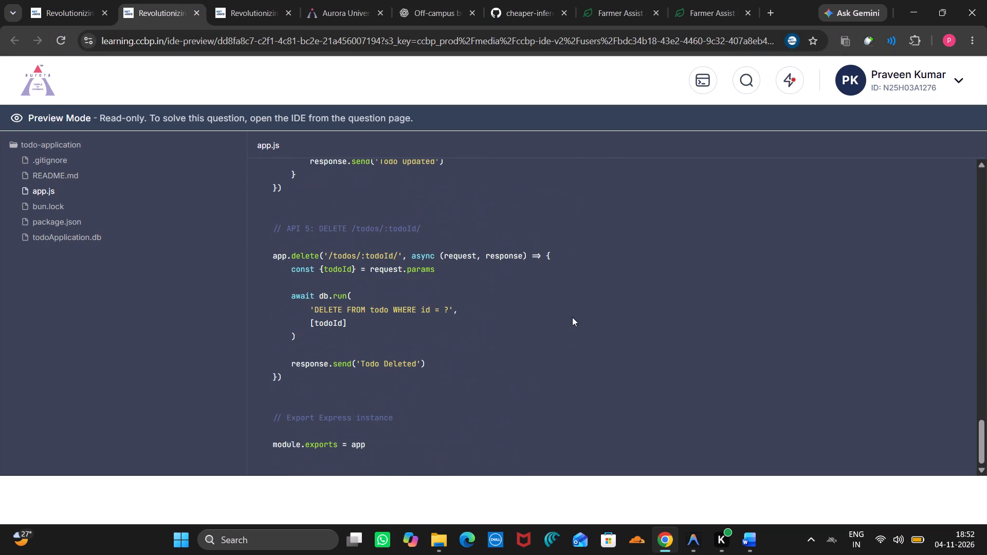
scroll(572, 317, up, 14)
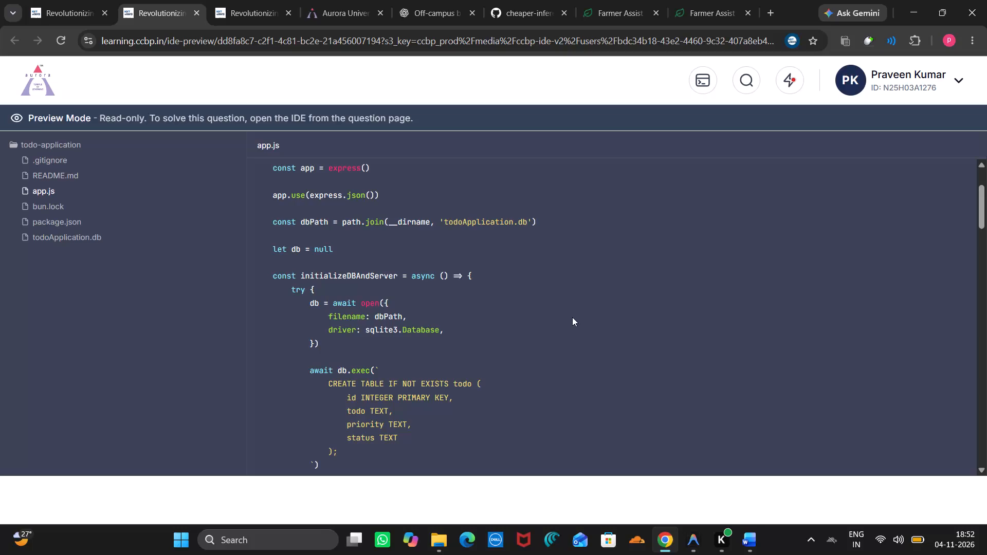
scroll(572, 317, down, 6)
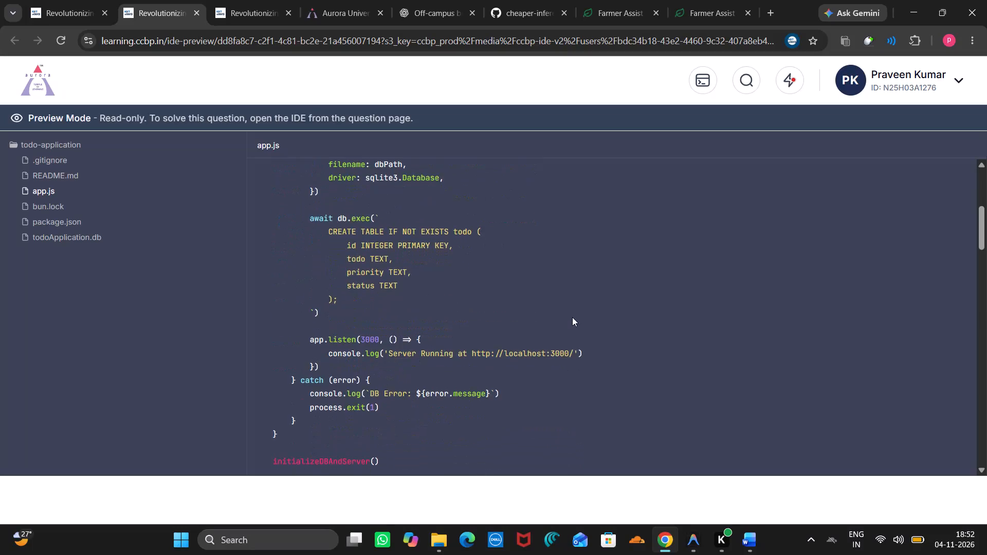
scroll(572, 317, down, 13)
scroll(572, 317, up, 10)
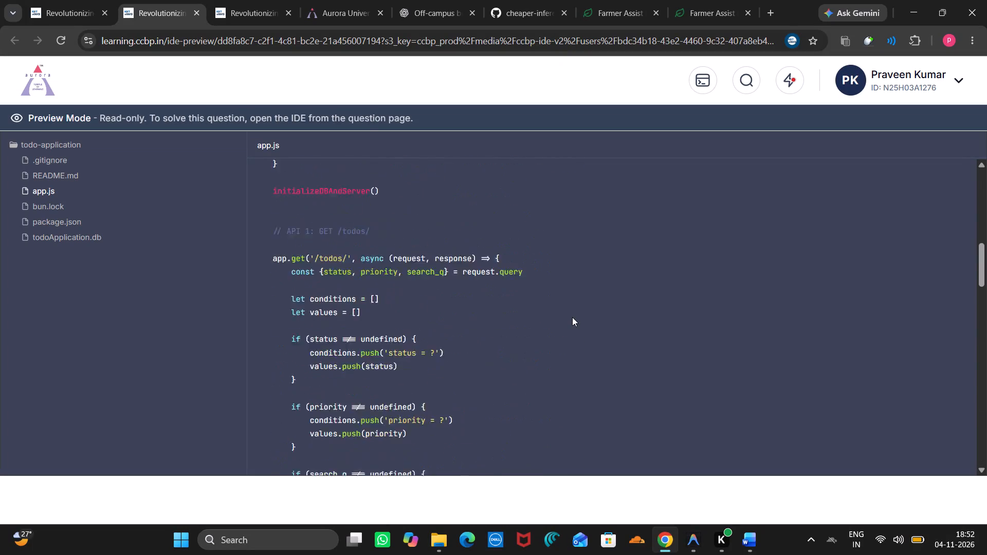
scroll(598, 427, up, 2)
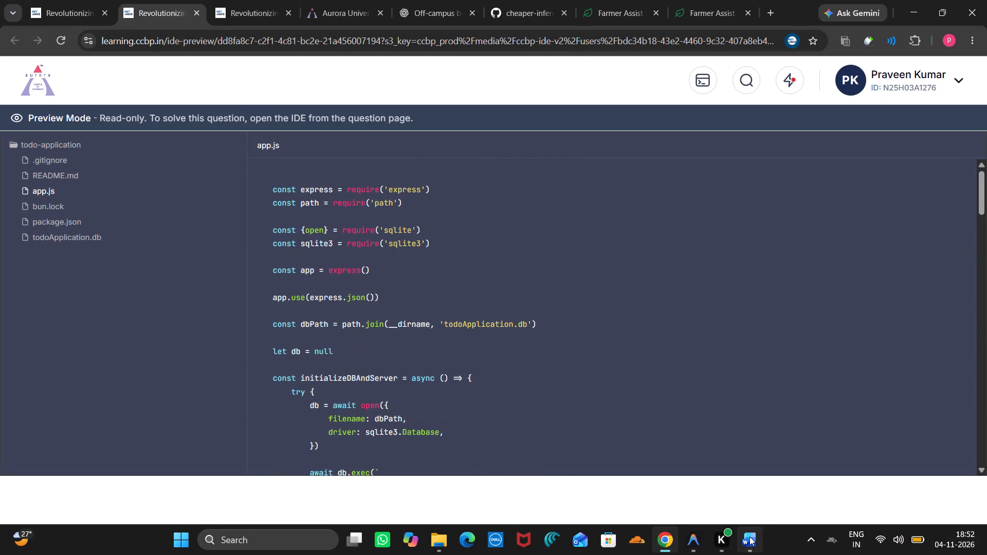
Switch to Word and examine the question, test-case and code screenshots in ExpressJs Lab Report 3.
click(750, 536)
scroll(593, 282, down, 5)
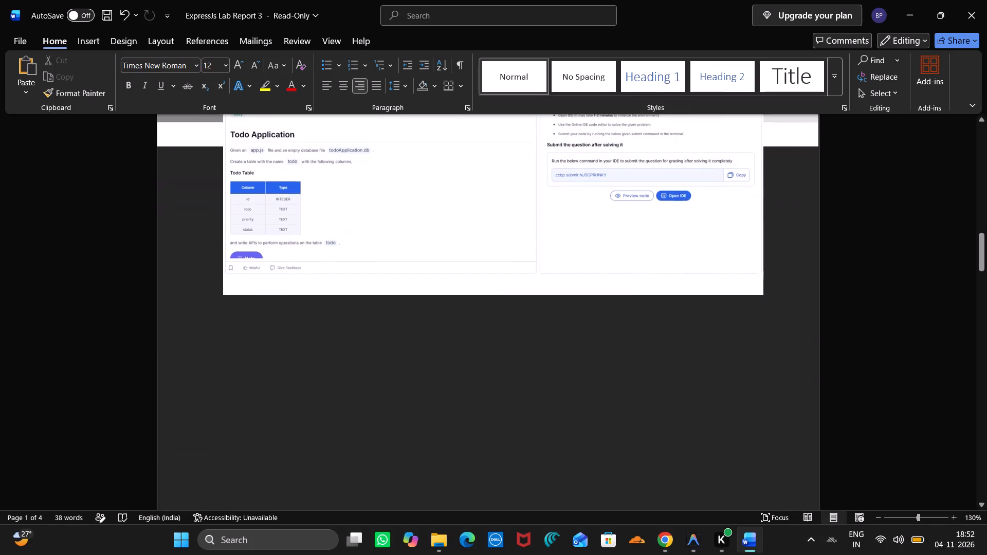
ctrl+scroll(590, 289, up, 5)
scroll(590, 289, down, 1)
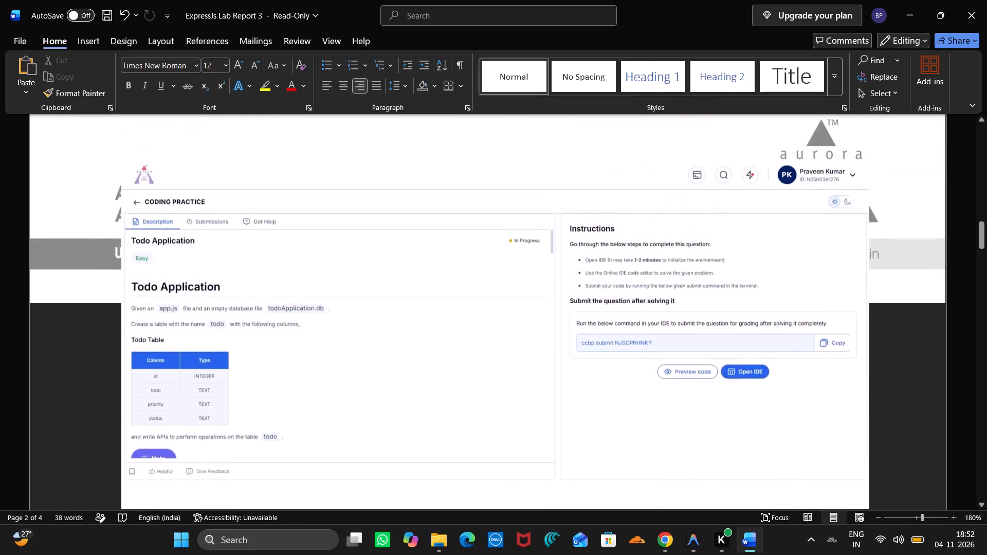
scroll(590, 289, down, 4)
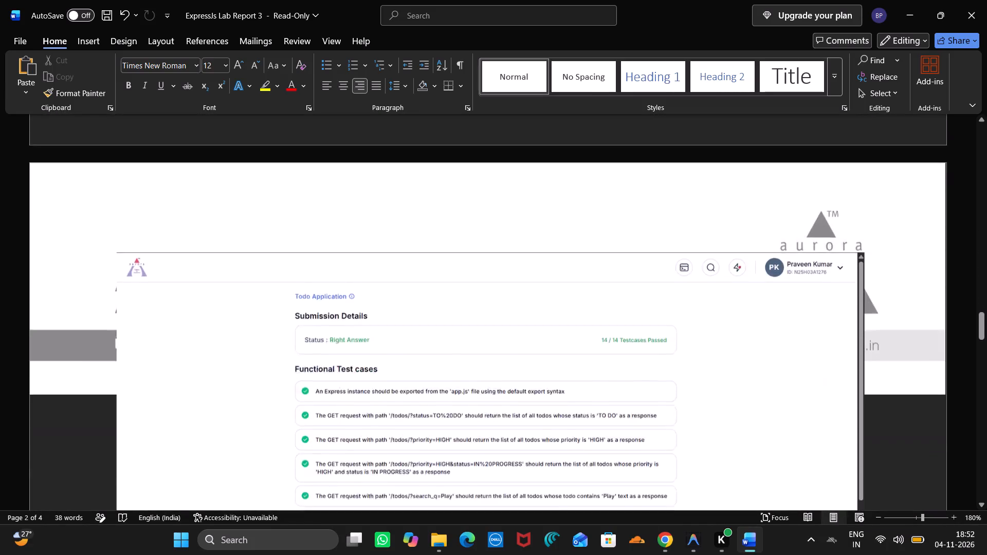
scroll(590, 289, down, 6)
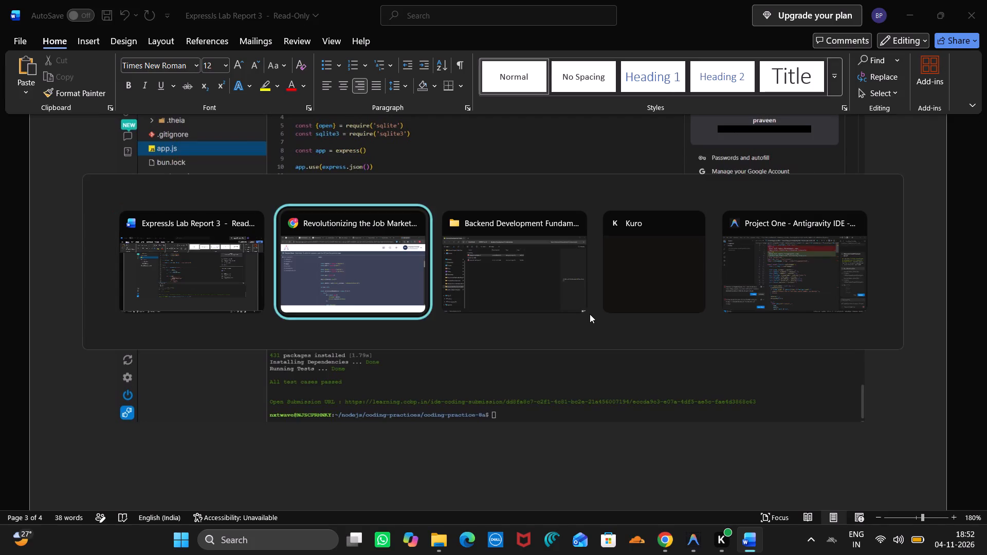
Switch back to the code preview in Chrome and review app.js from its imports to the API 1 GET handler.
scroll(583, 253, up, 5)
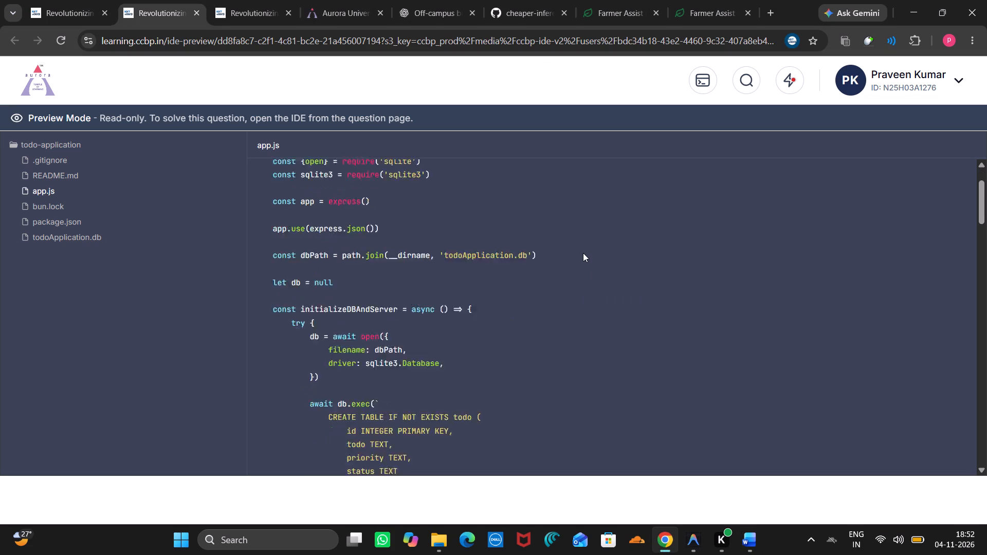
scroll(583, 253, up, 3)
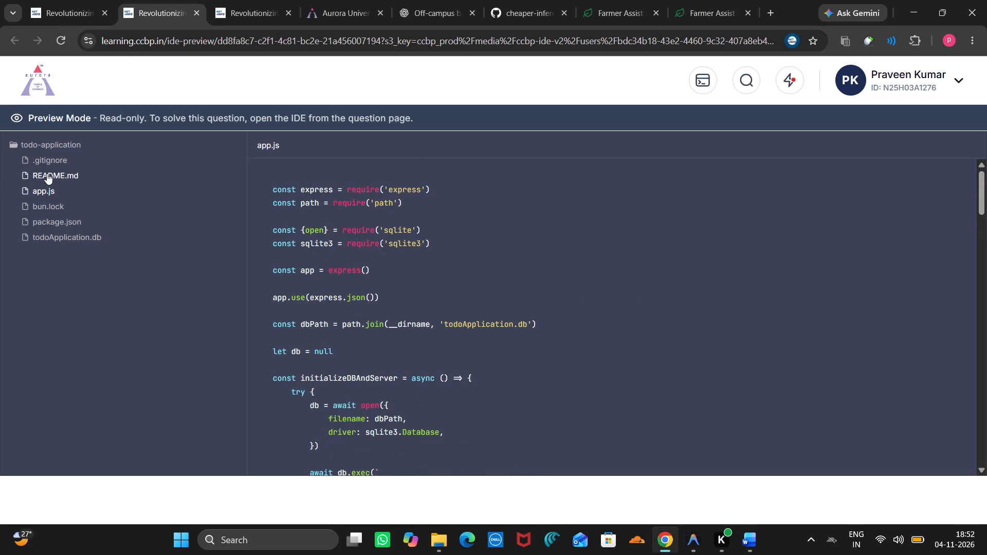
scroll(413, 202, up, 1)
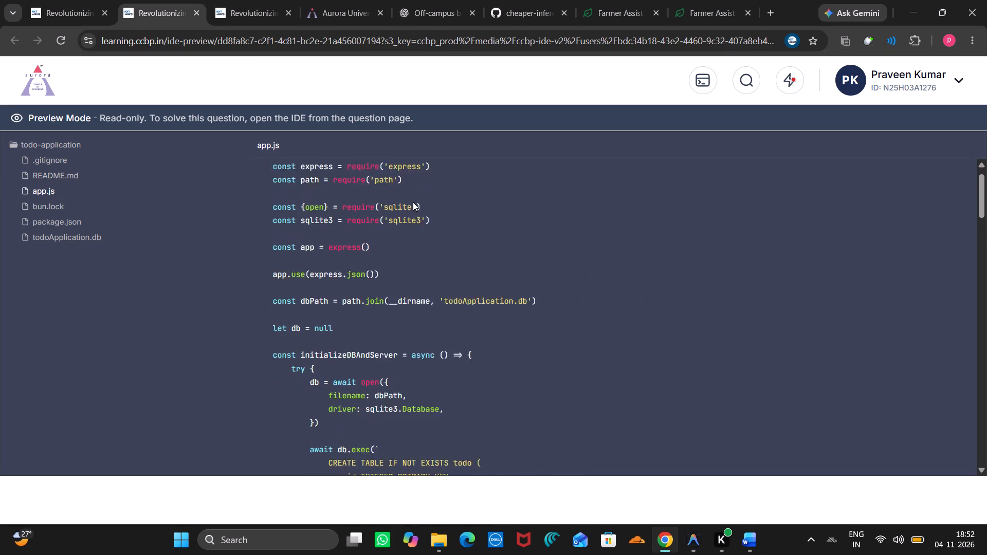
scroll(413, 202, up, 1)
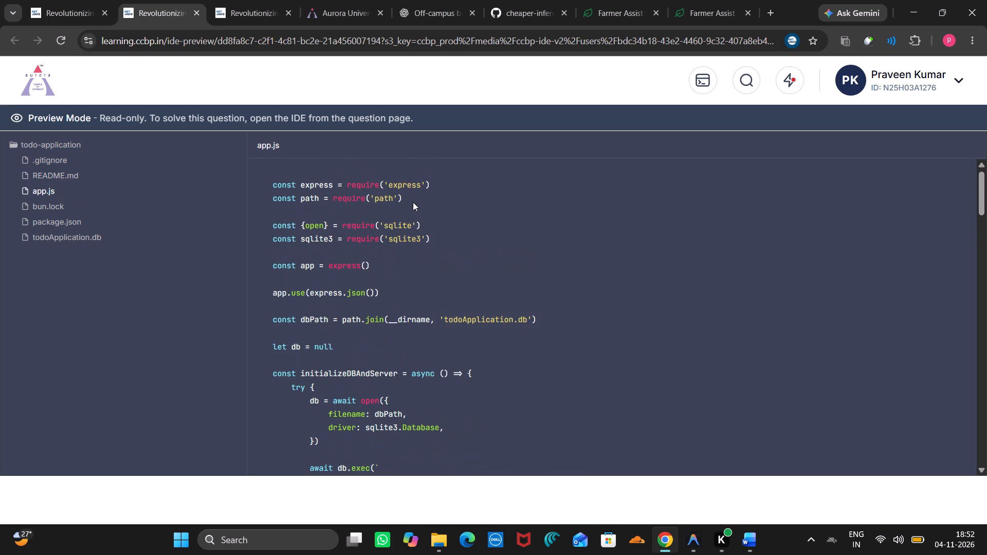
scroll(413, 202, down, 2)
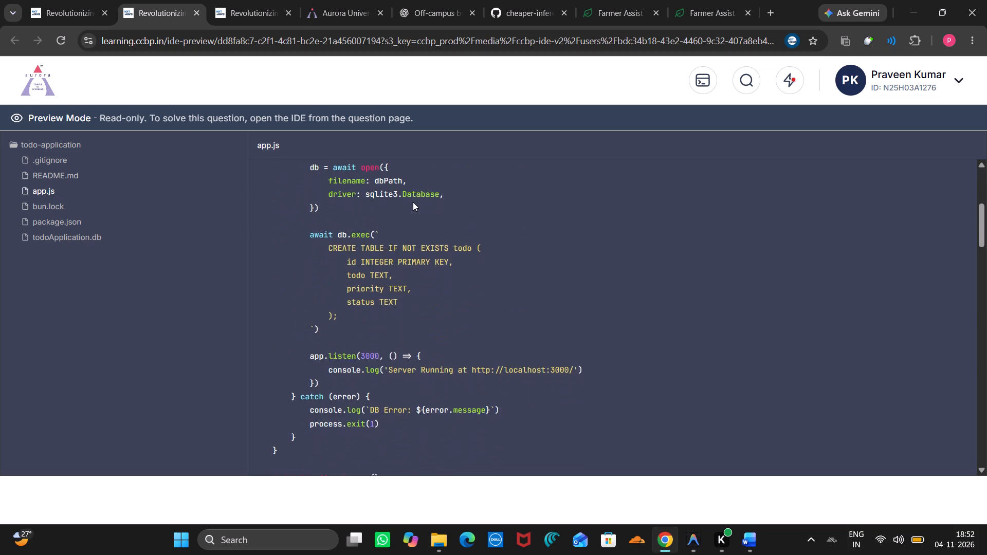
scroll(413, 202, down, 5)
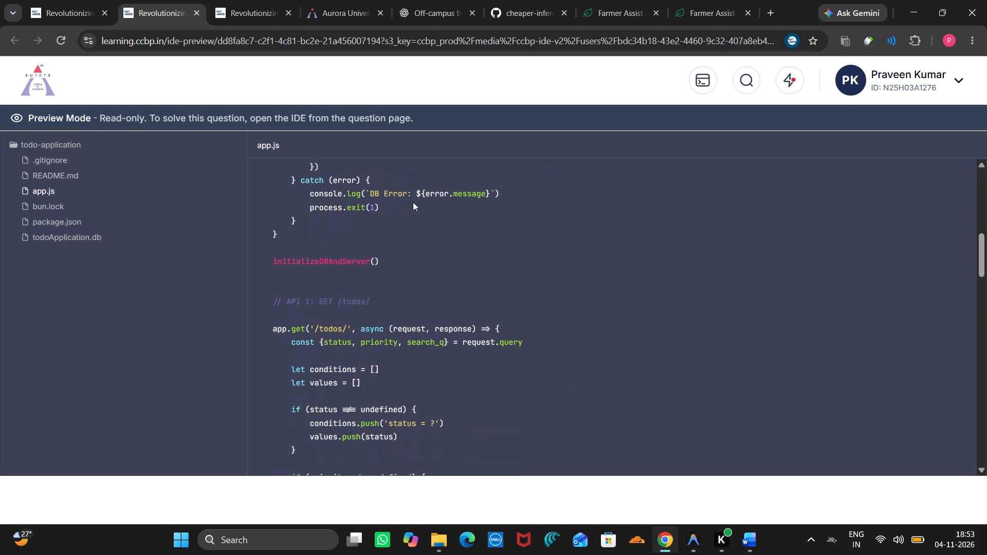
scroll(413, 202, down, 2)
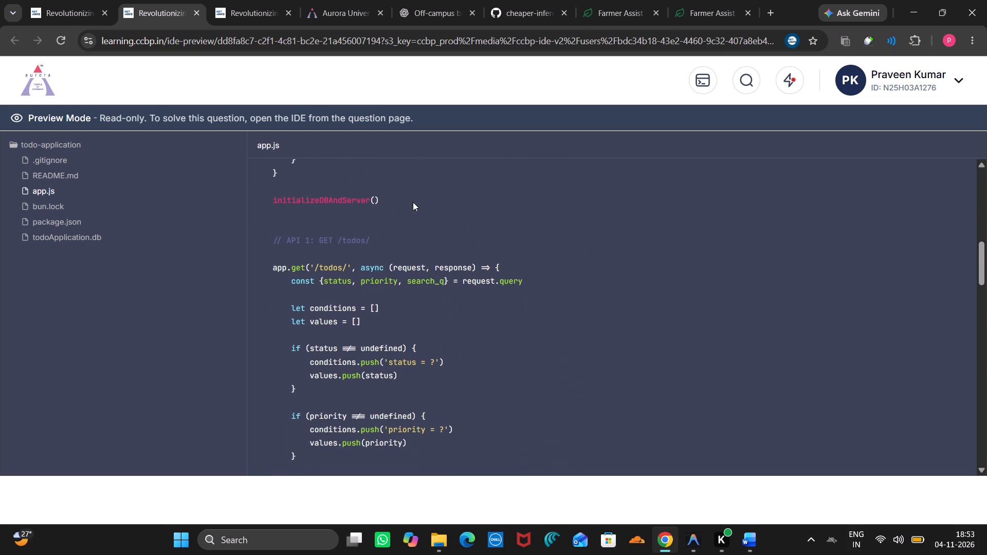
scroll(413, 202, down, 2)
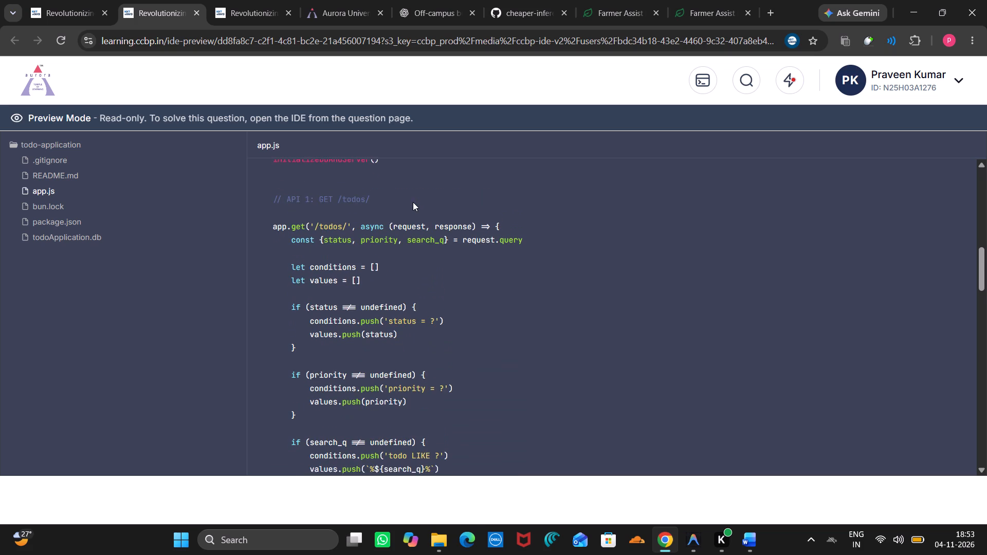
scroll(413, 202, down, 1)
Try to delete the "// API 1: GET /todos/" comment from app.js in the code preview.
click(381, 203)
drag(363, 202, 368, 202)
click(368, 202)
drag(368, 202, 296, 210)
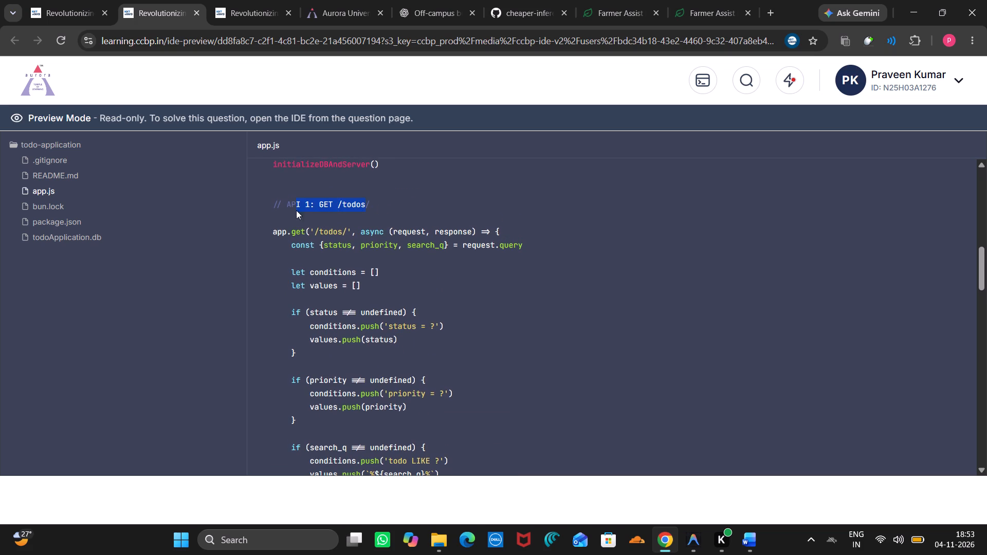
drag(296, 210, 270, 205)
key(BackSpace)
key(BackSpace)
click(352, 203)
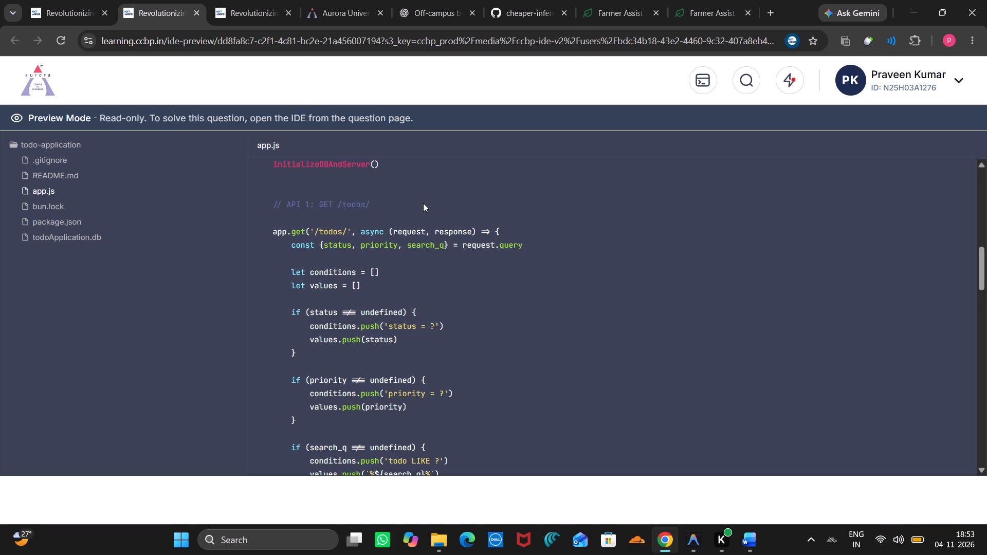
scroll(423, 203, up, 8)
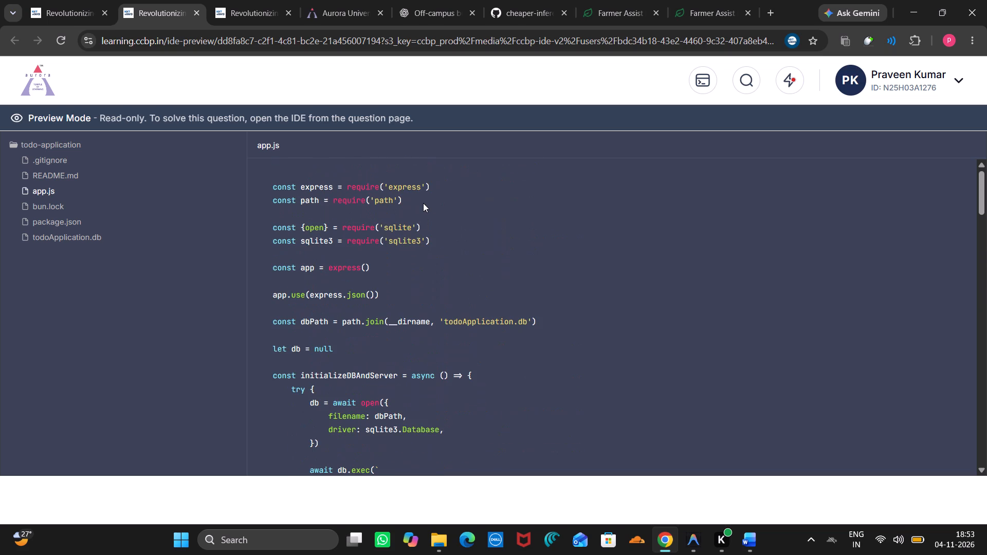
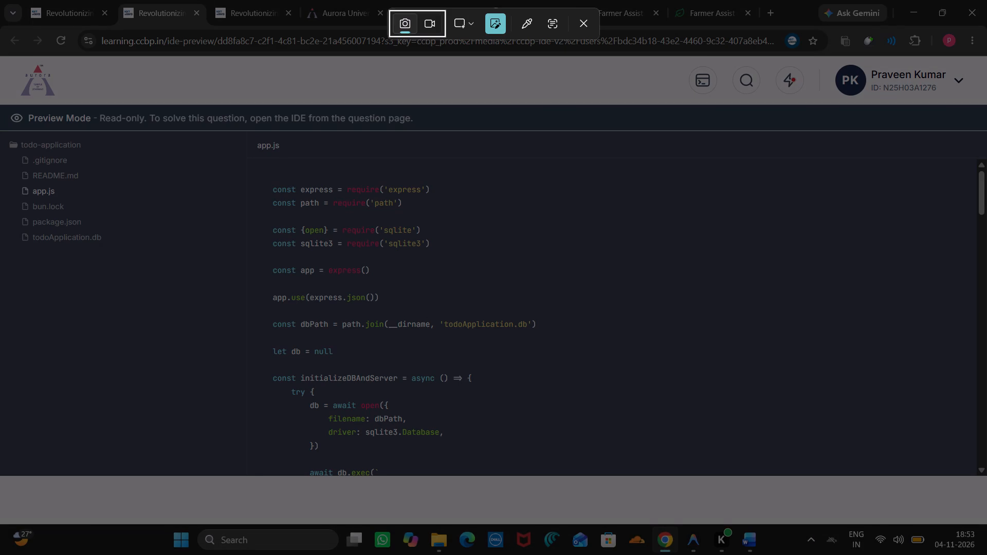
Snip the code preview showing app.js from its imports to the database opening, and paste it into Word below the IDE terminal screenshot.
drag(0, 55, 859, 453)
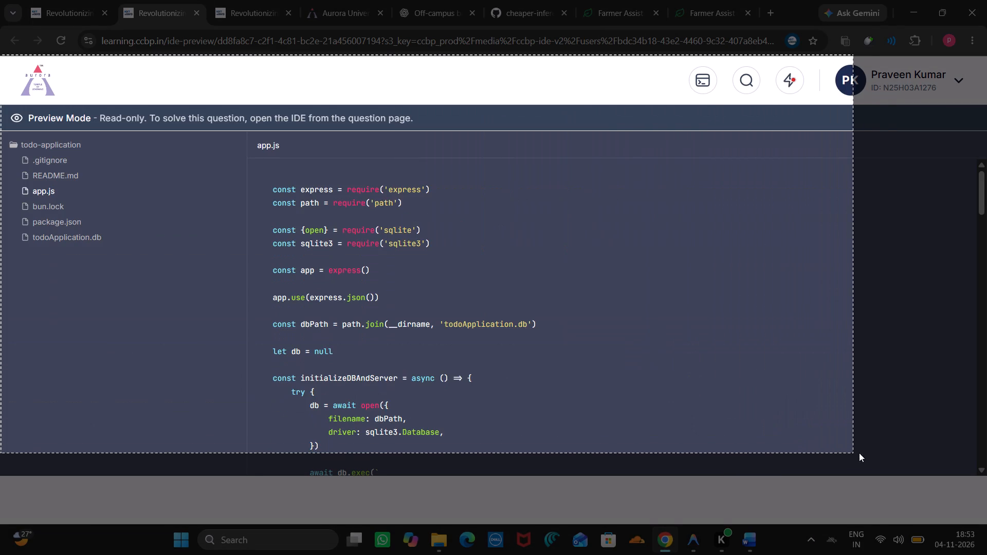
drag(859, 453, 986, 499)
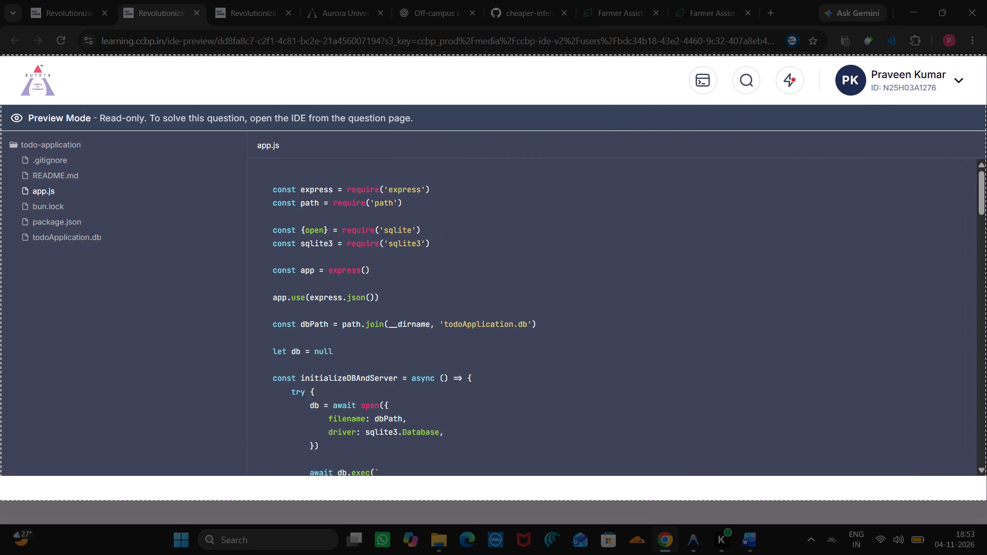
drag(986, 499, 986, 528)
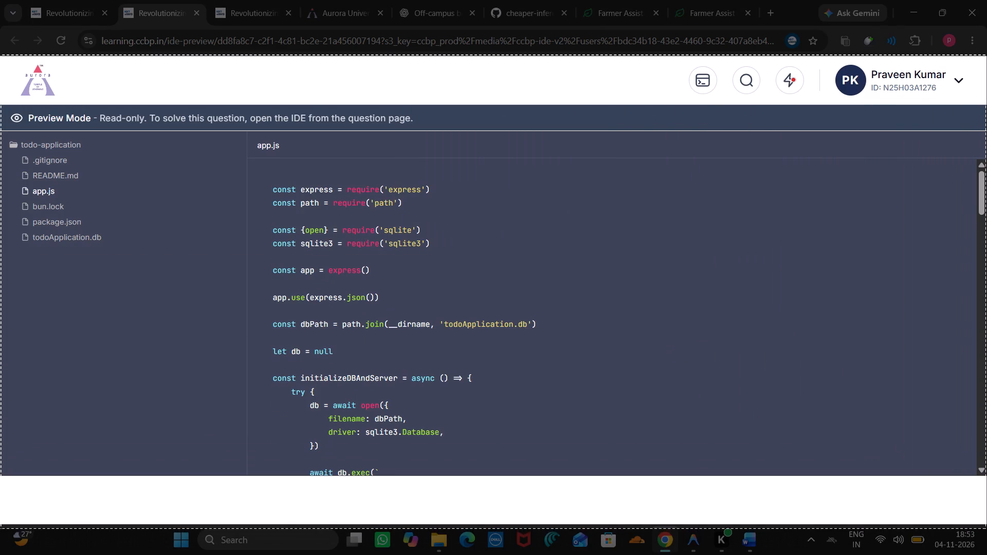
drag(986, 528, 986, 521)
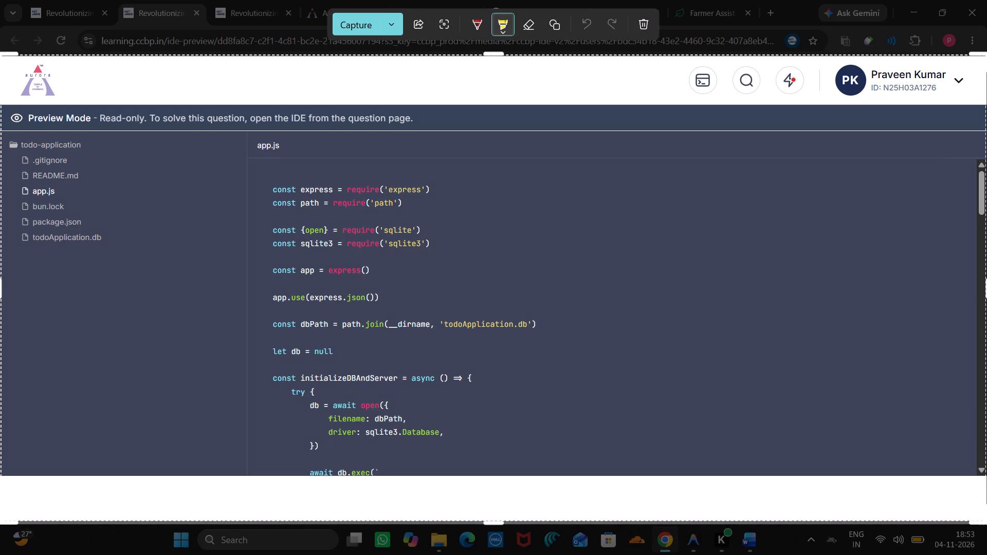
key(ctrl+c)
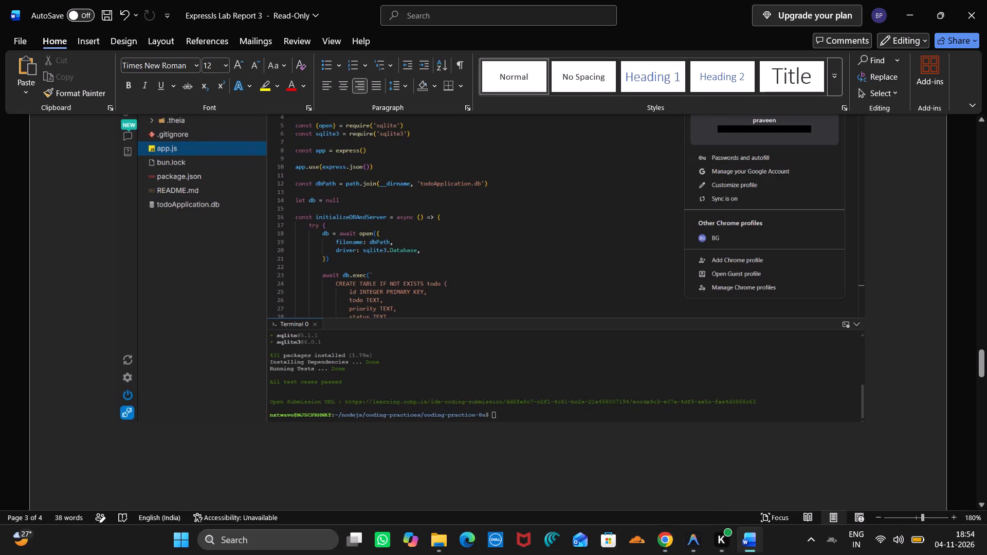
click(898, 416)
key(Return)
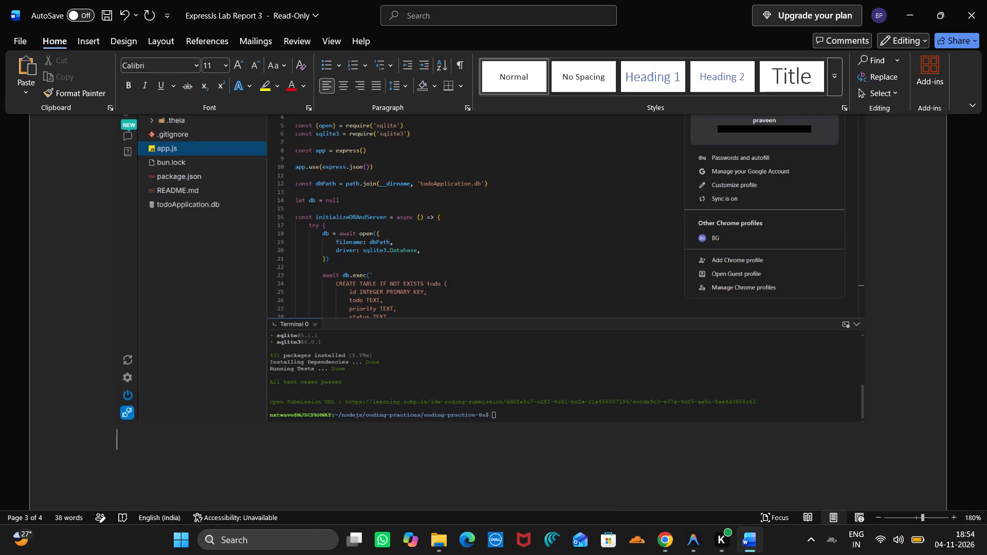
key(ctrl+v)
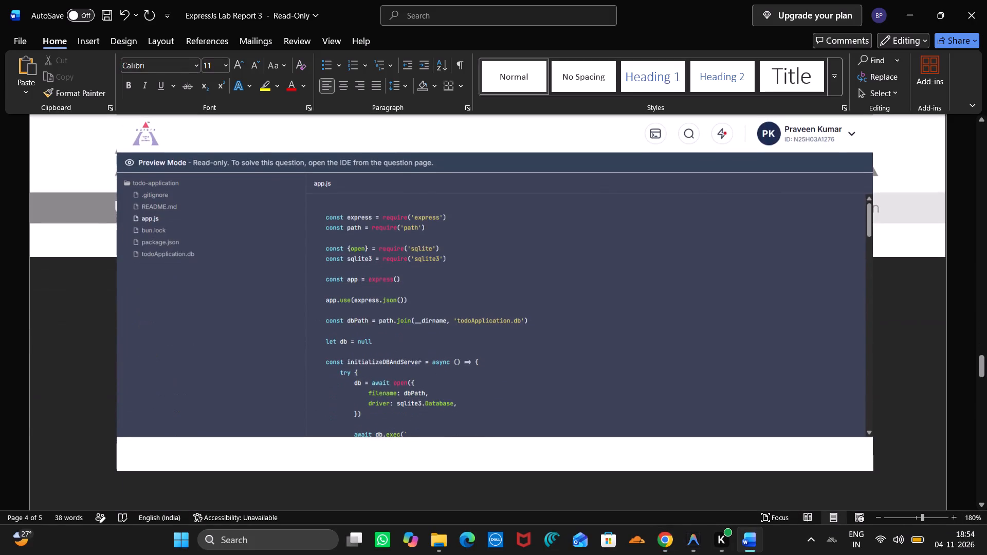
Snip the app.js preview from the CREATE TABLE block to the API 1 comment in Chrome, and paste it below the previous screenshot in Word.
scroll(775, 350, down, 2)
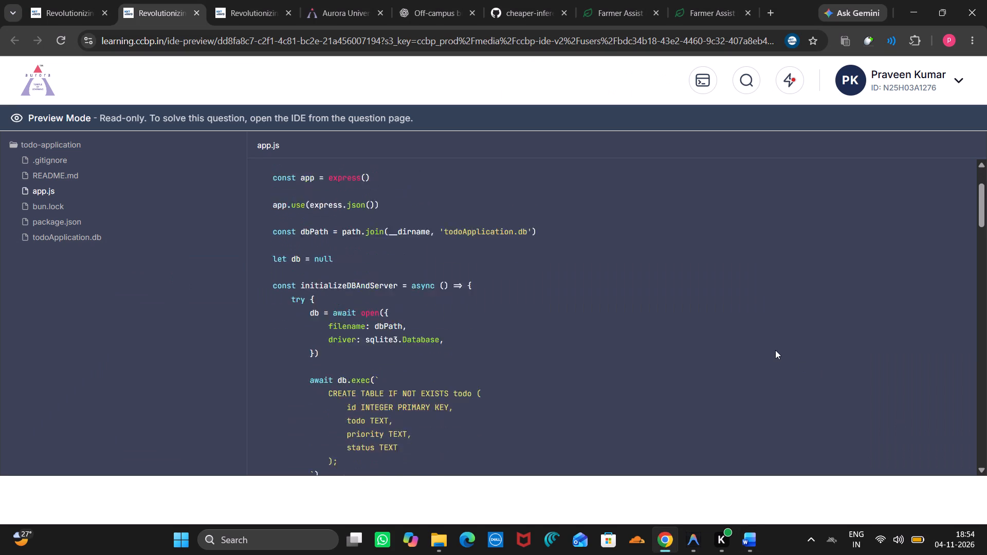
scroll(775, 350, down, 4)
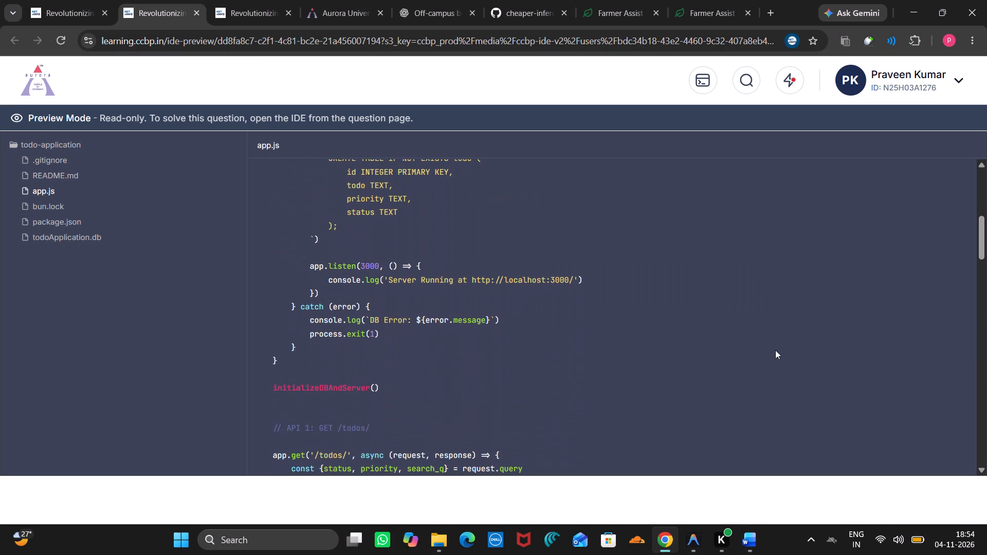
scroll(775, 350, down, 2)
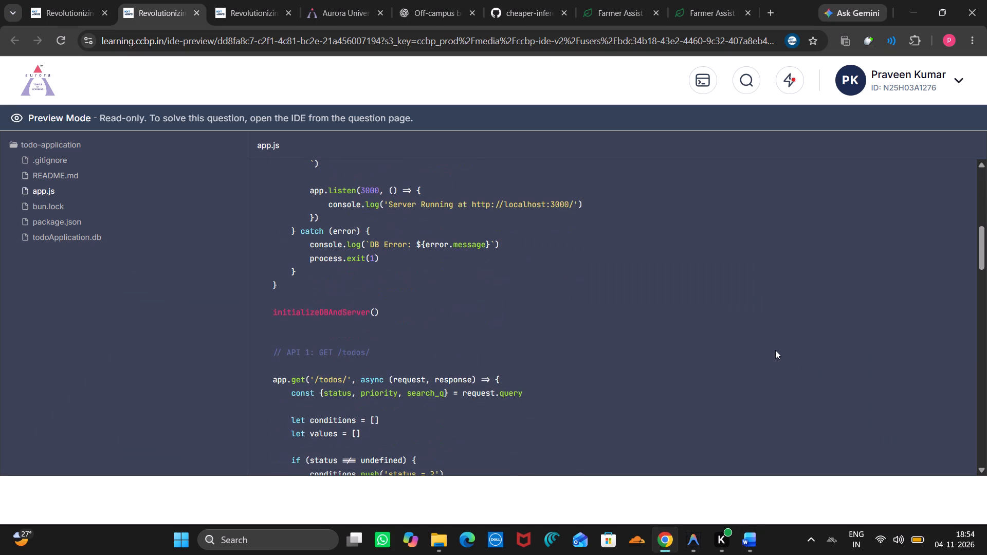
scroll(775, 350, up, 1)
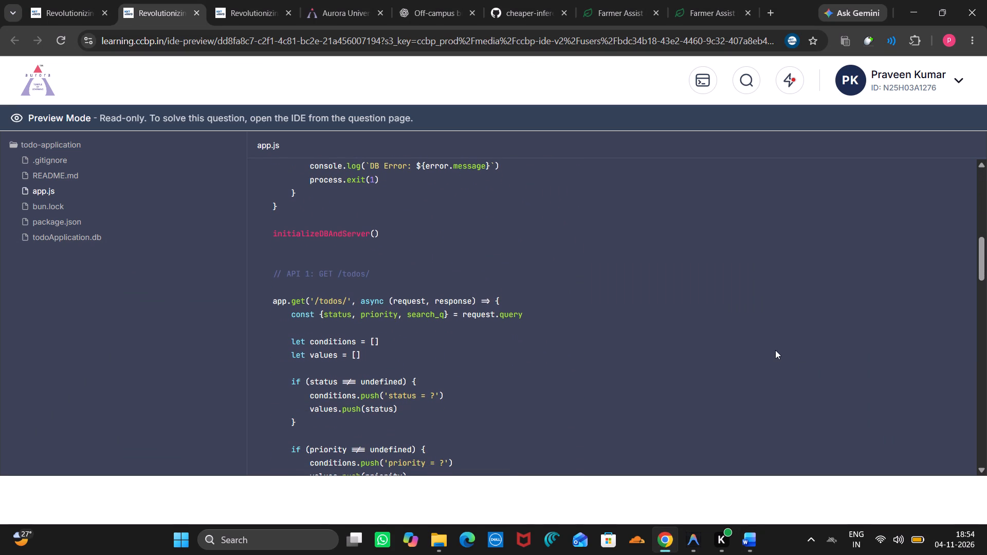
scroll(775, 350, up, 1)
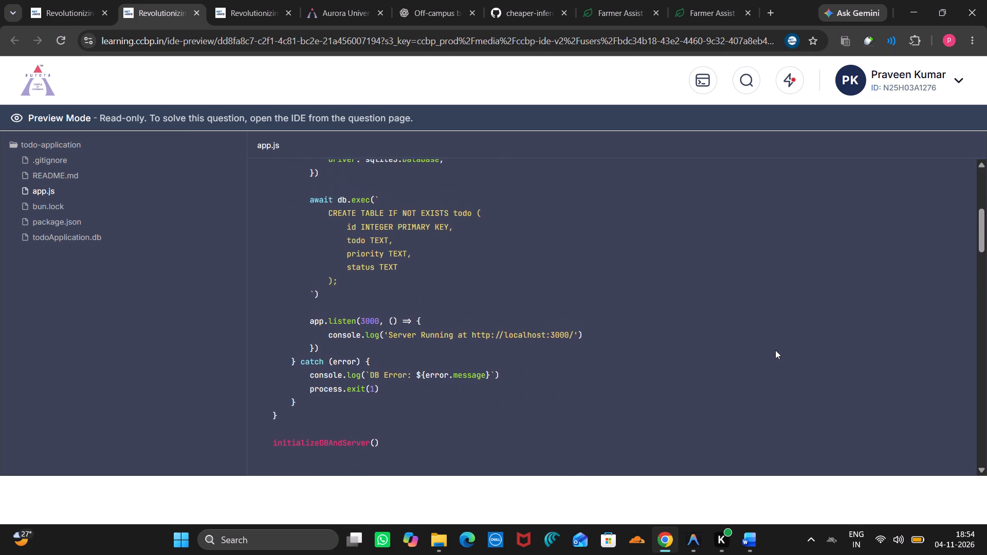
scroll(775, 350, down, 11)
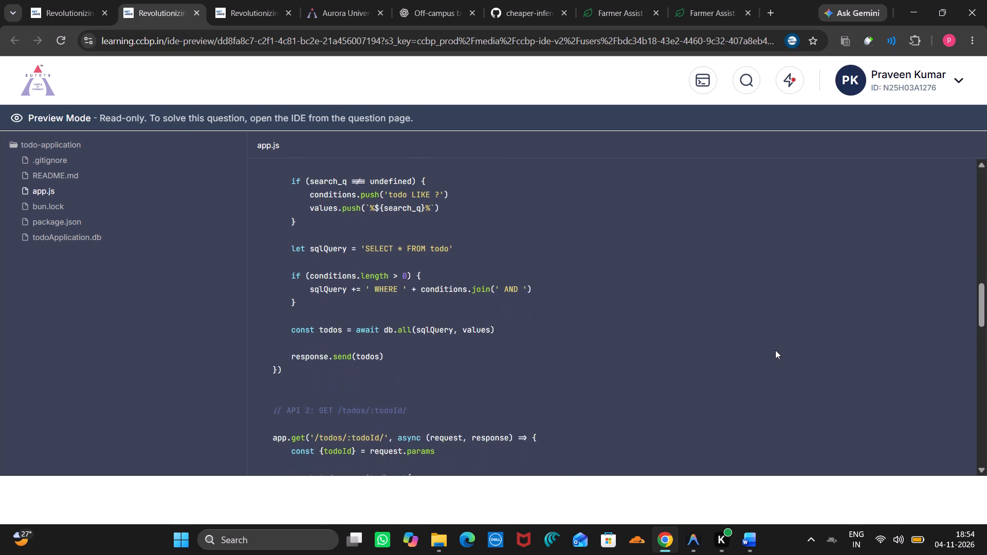
scroll(775, 350, down, 6)
scroll(775, 350, up, 12)
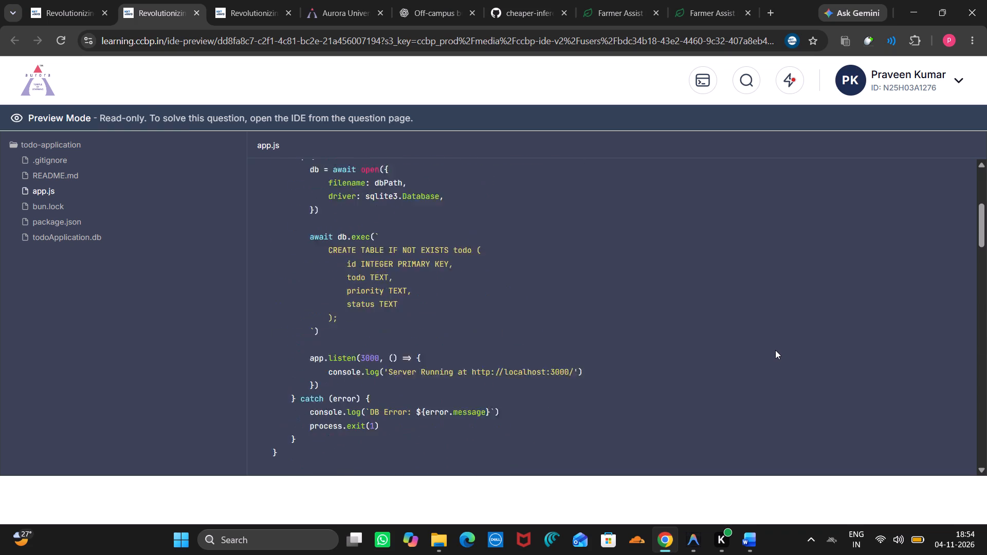
scroll(775, 350, up, 6)
scroll(775, 350, down, 2)
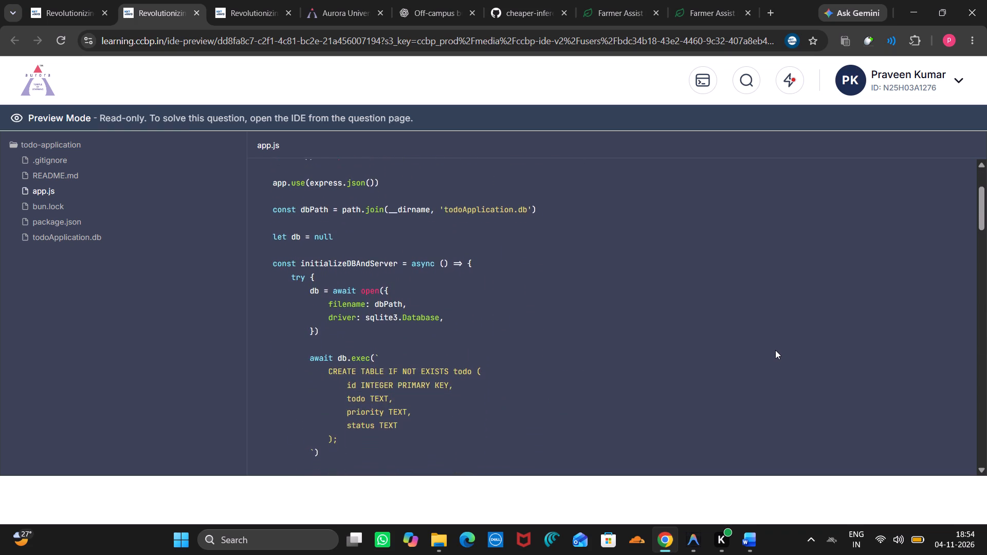
scroll(775, 350, down, 4)
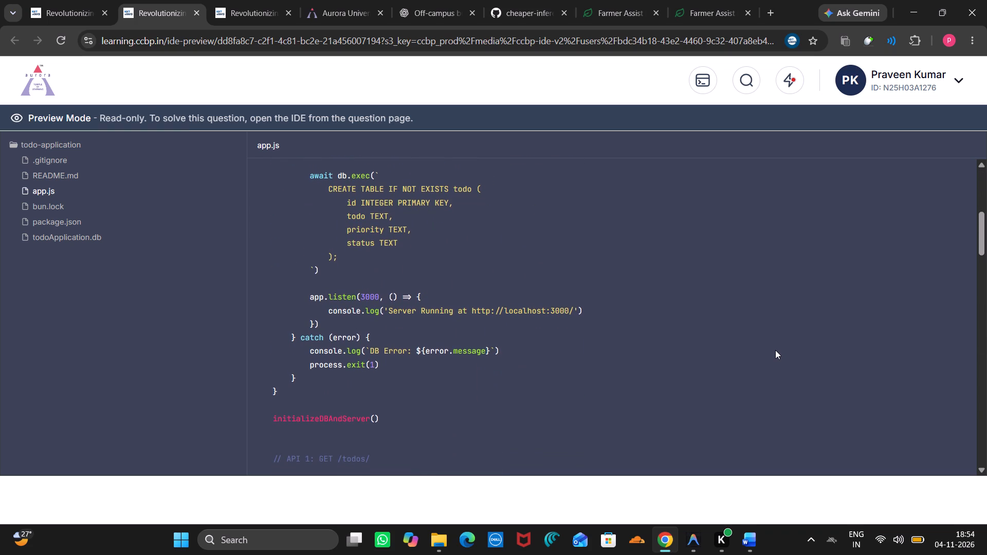
scroll(775, 350, down, 4)
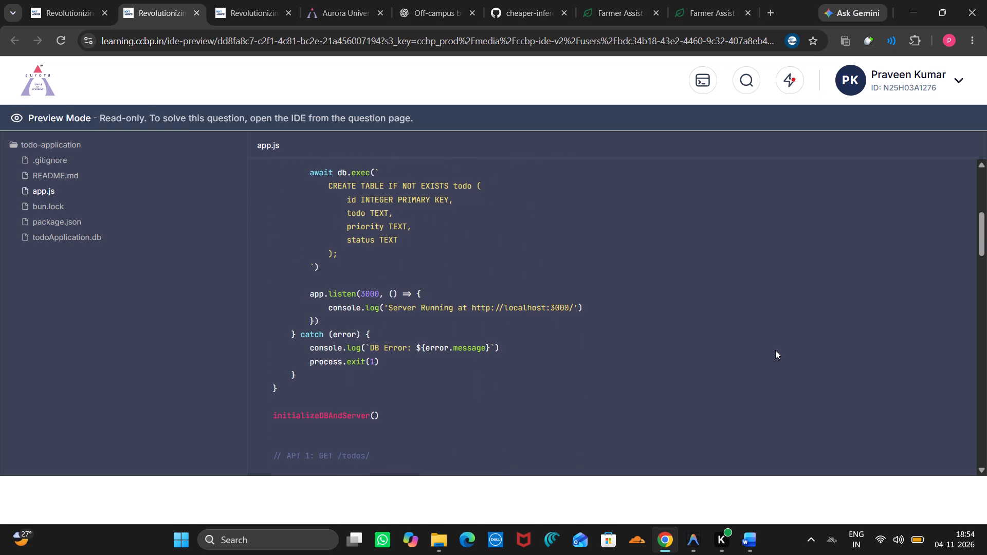
scroll(775, 350, down, 2)
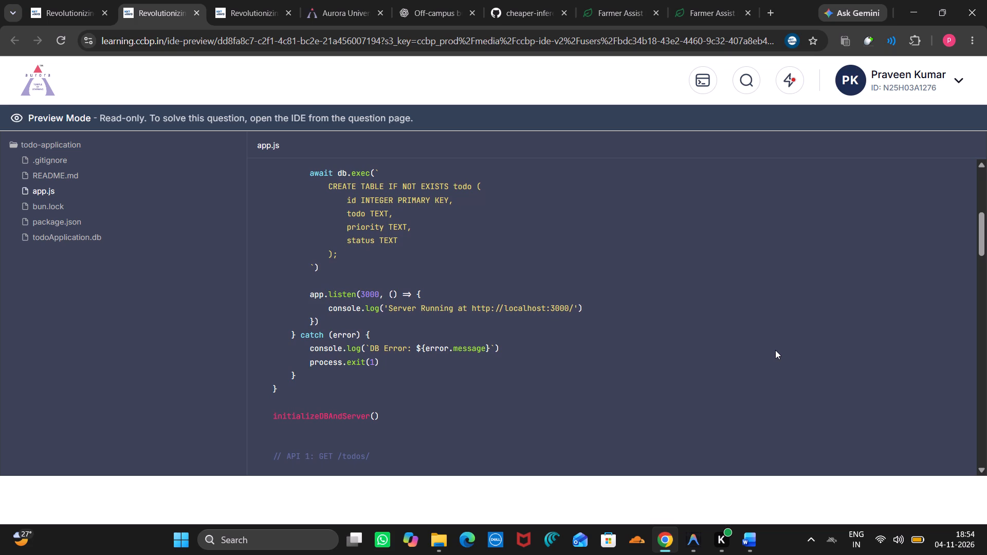
key(Print)
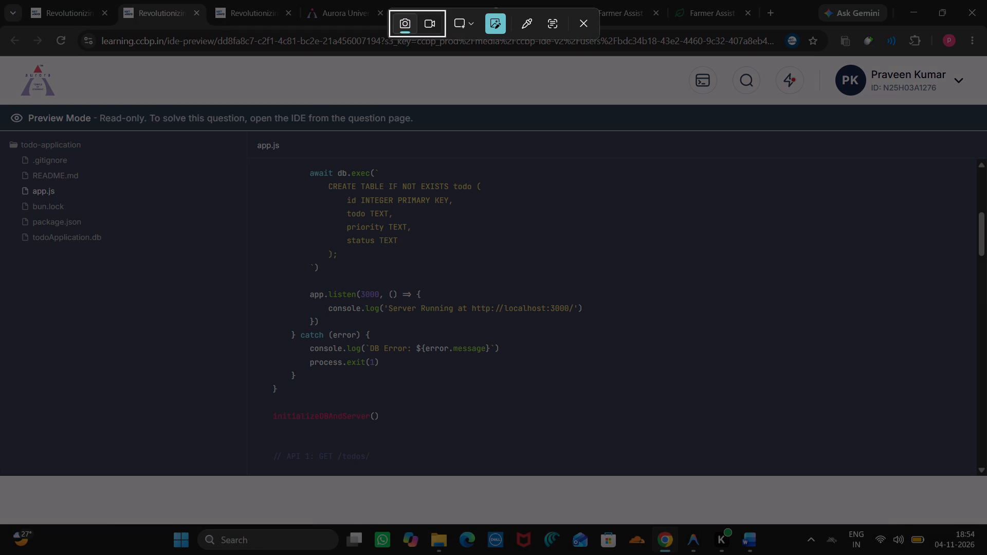
drag(1, 55, 986, 475)
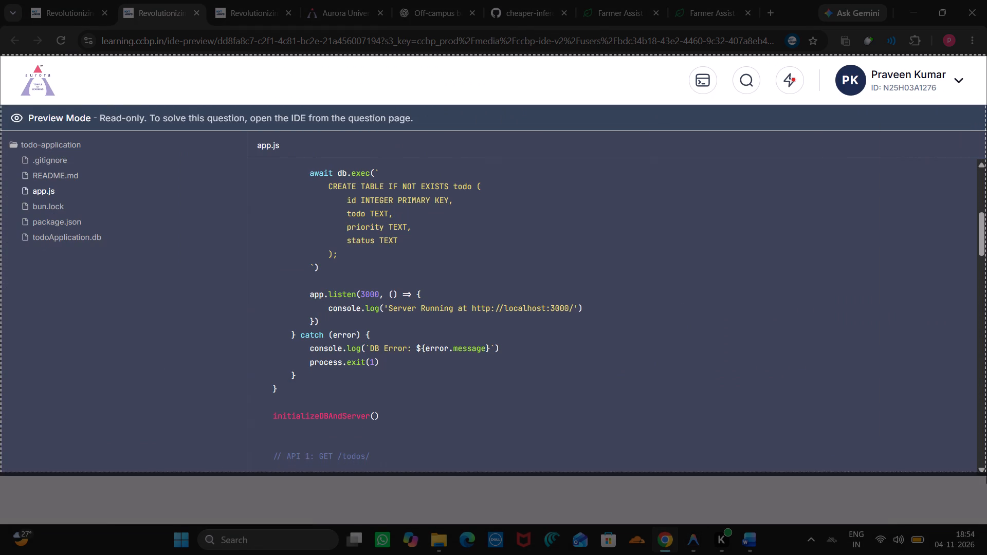
drag(986, 475, 986, 514)
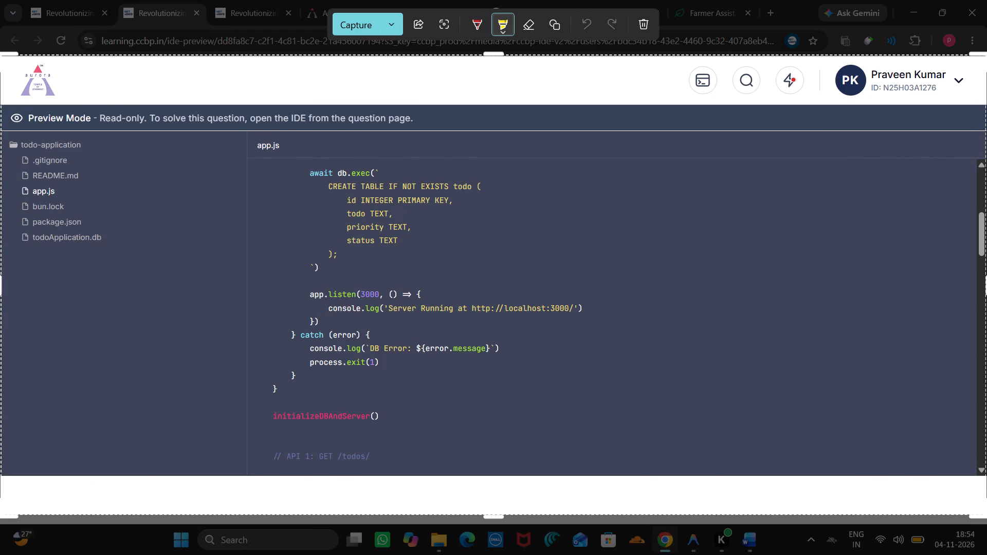
key(ctrl+c)
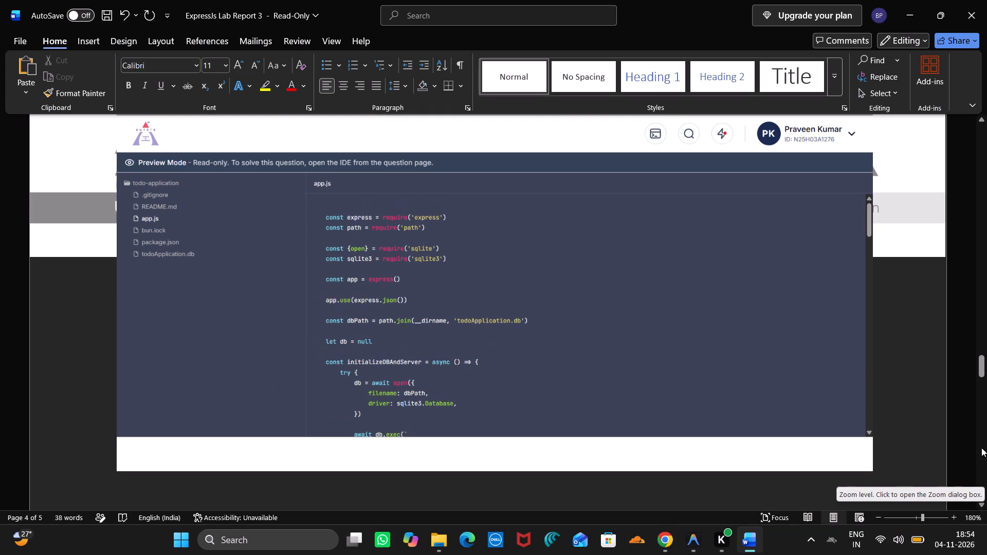
key(Return)
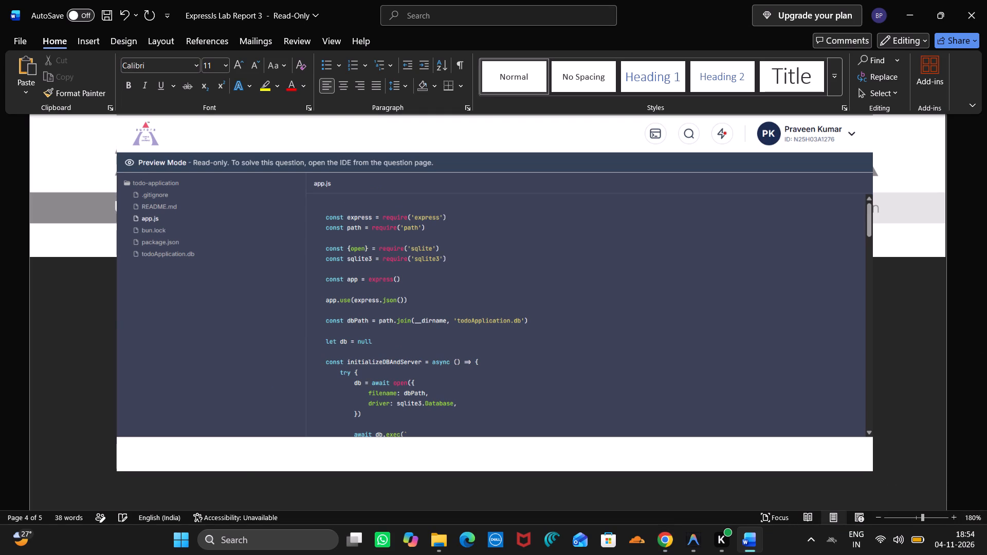
key(ctrl+v)
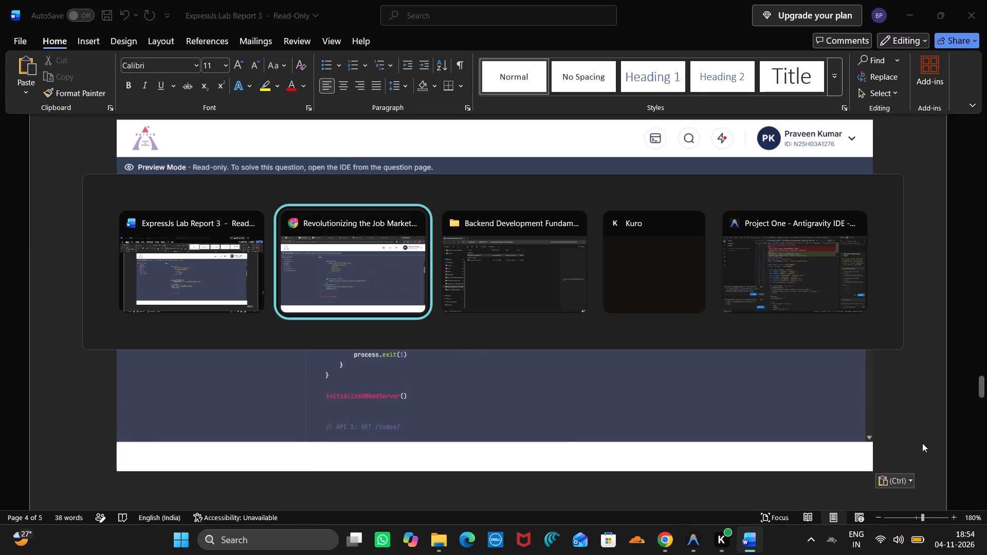
Snip the API 1 GET handler from app.get to the sqlQuery declaration in Chrome, and paste it into Word with a new line after it.
scroll(729, 386, down, 2)
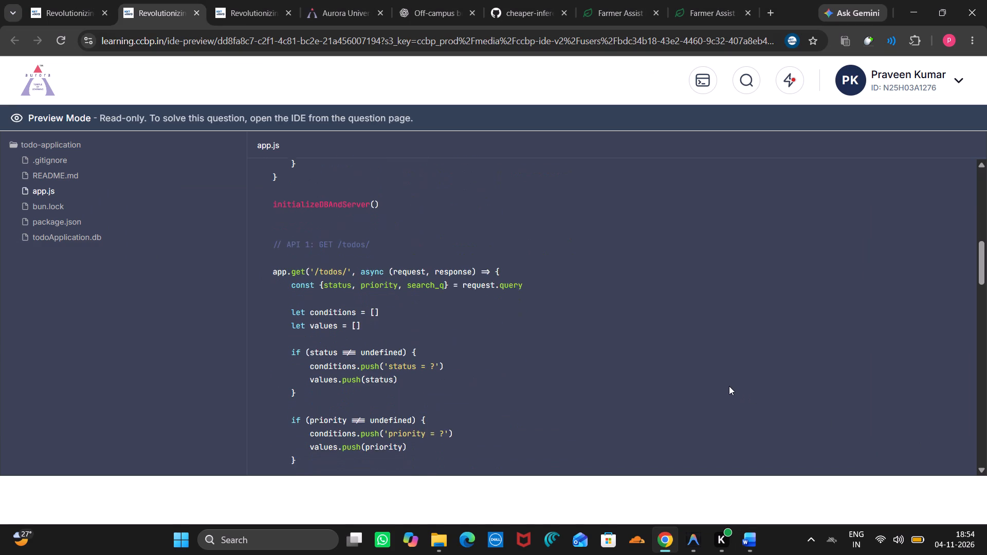
scroll(729, 386, down, 4)
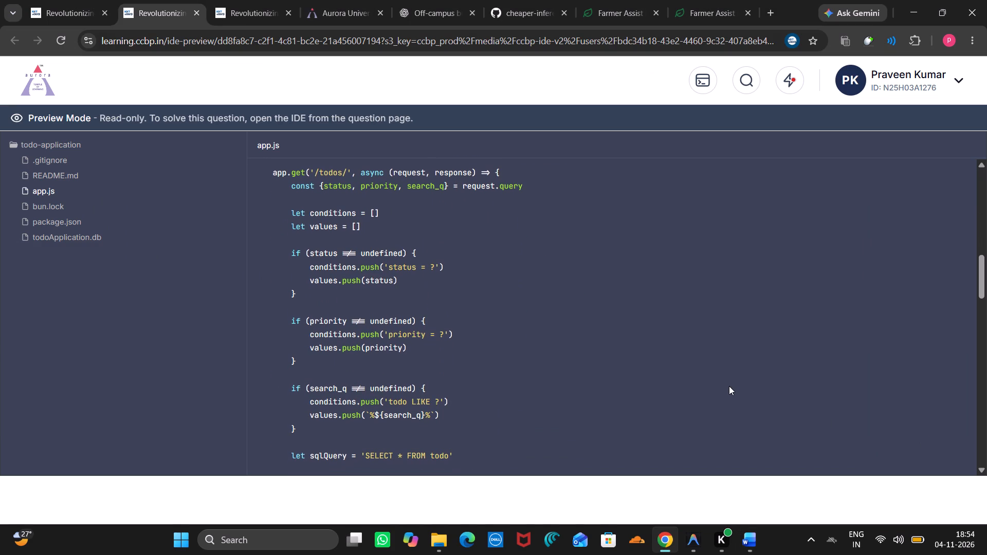
scroll(729, 386, down, 1)
key(Print)
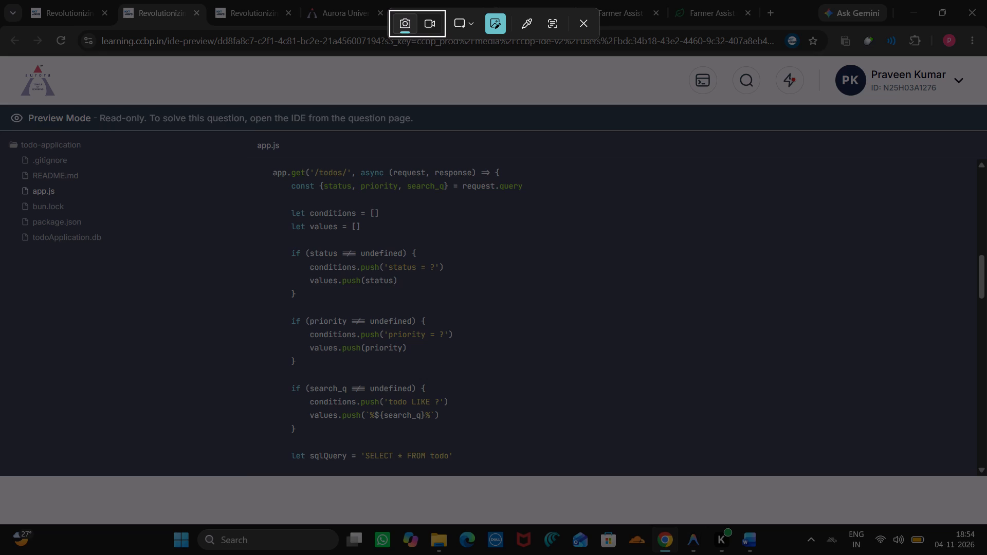
drag(1, 55, 986, 503)
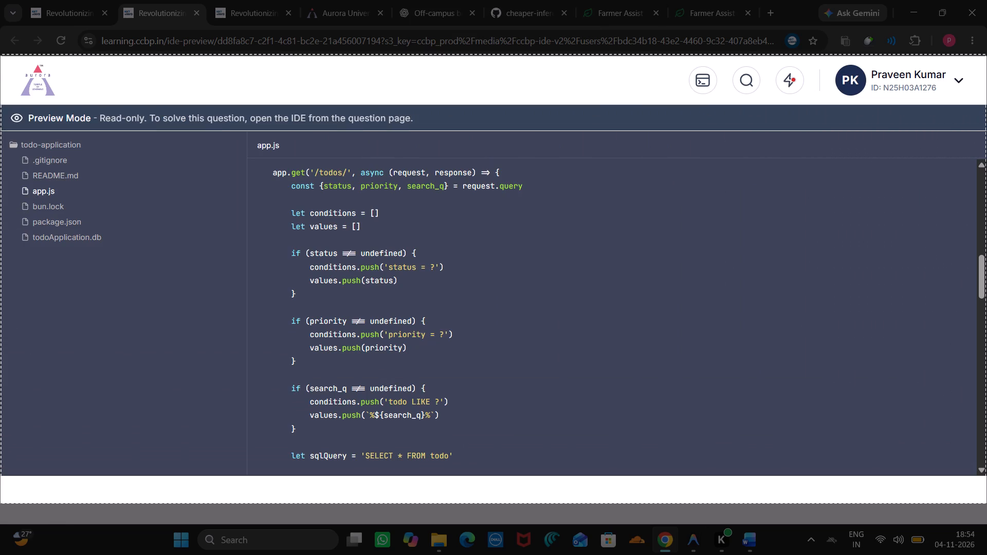
key(ctrl+c)
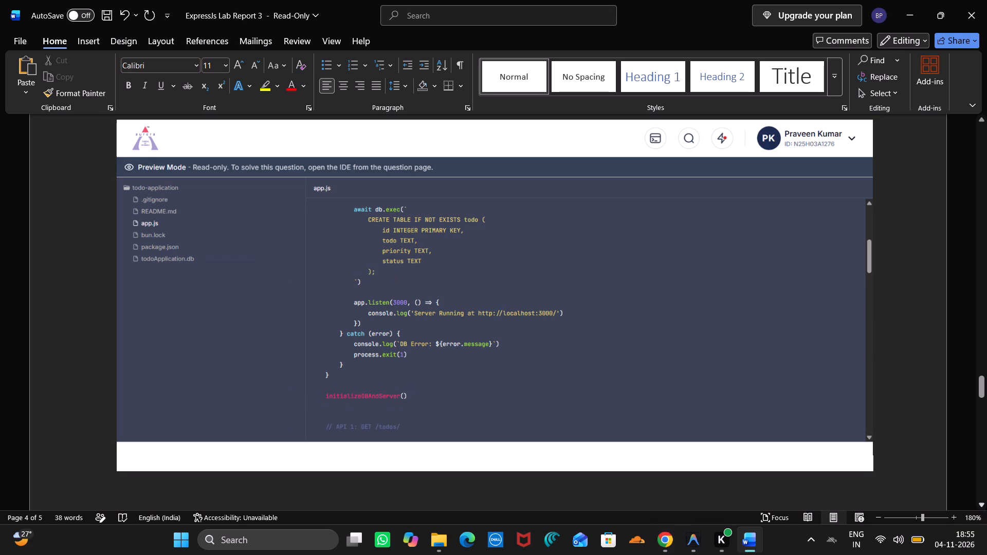
key(Return)
key(ctrl+v)
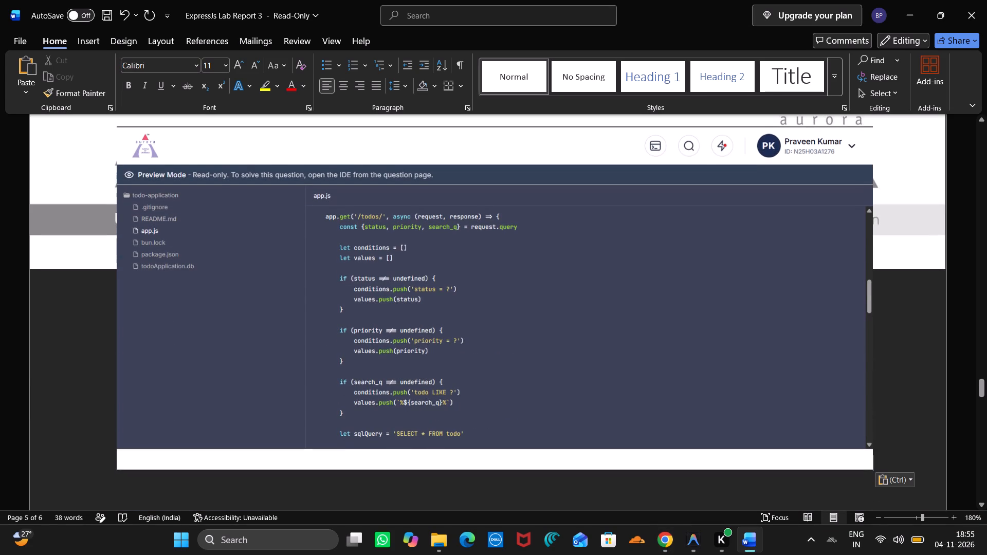
key(Return)
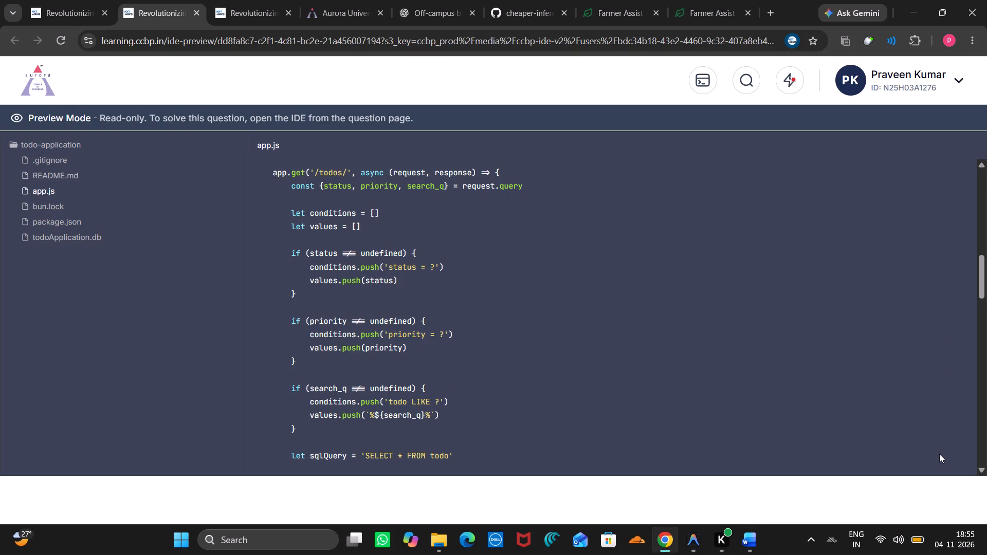
Snip the app.js preview from the sqlQuery declaration through the API 2 GET handler, and paste it into Word with a new line after it.
scroll(844, 398, down, 3)
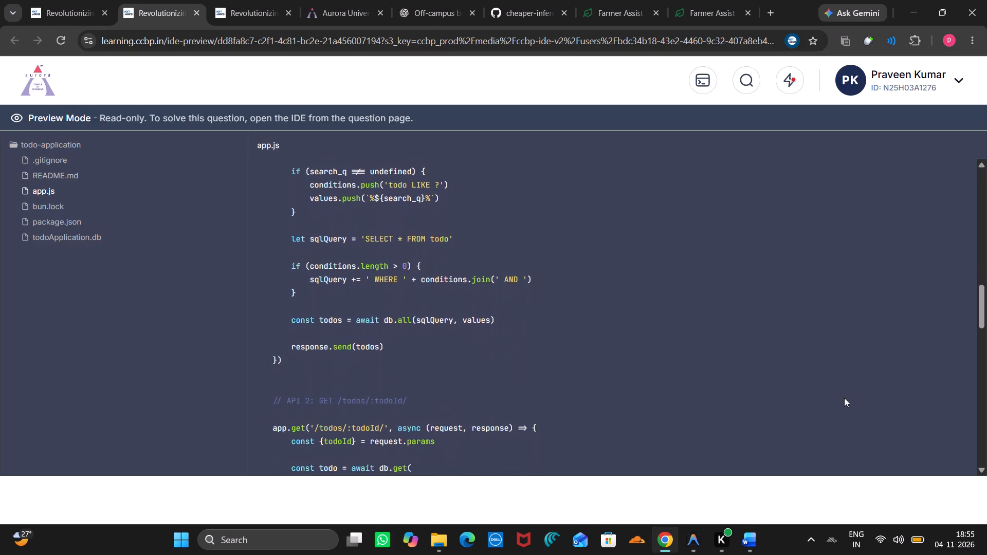
scroll(844, 398, down, 3)
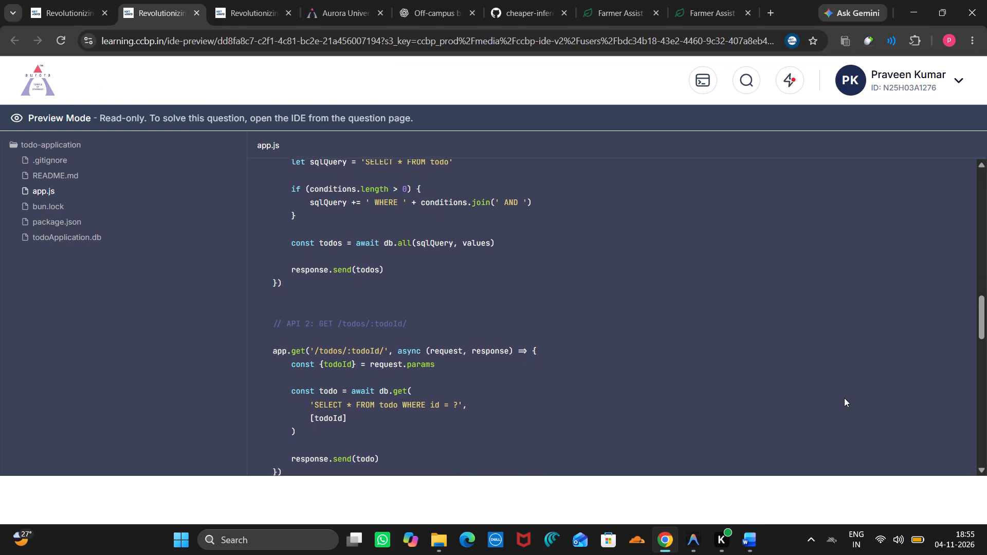
scroll(844, 398, down, 1)
scroll(844, 398, up, 1)
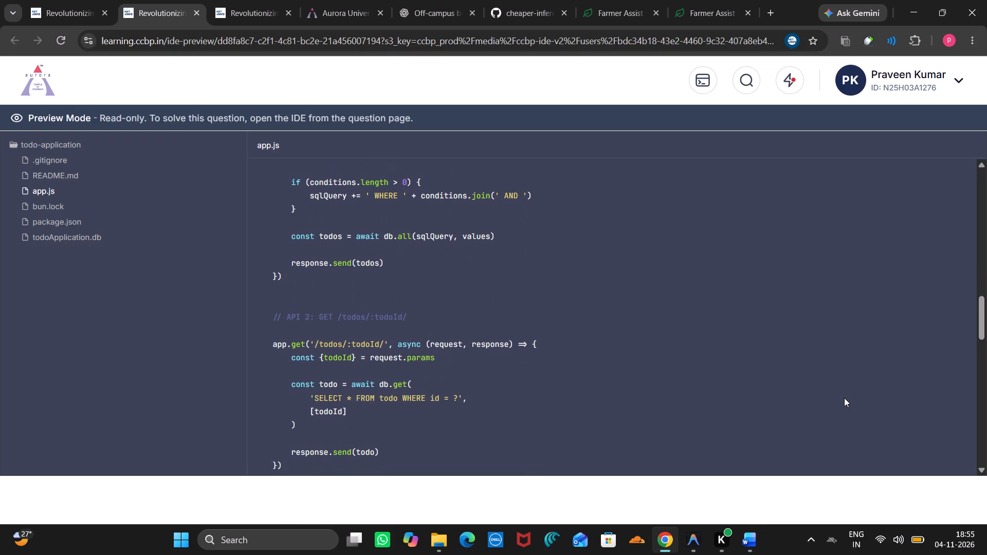
scroll(844, 398, up, 3)
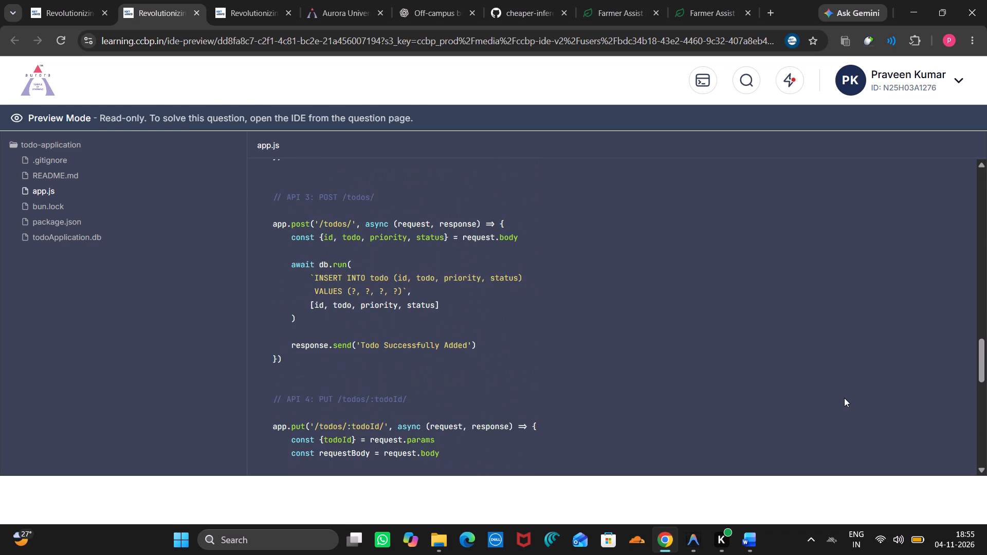
scroll(844, 398, up, 3)
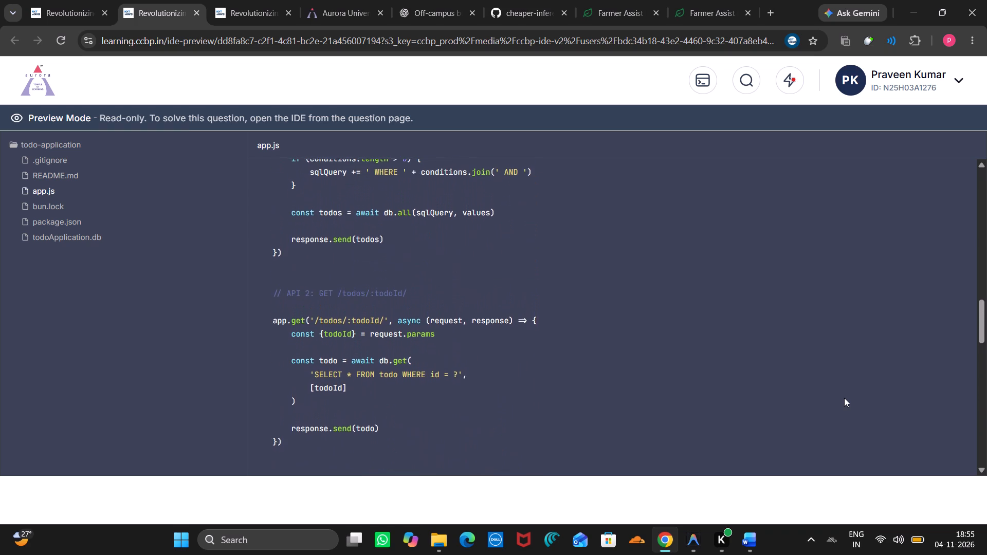
scroll(844, 398, up, 2)
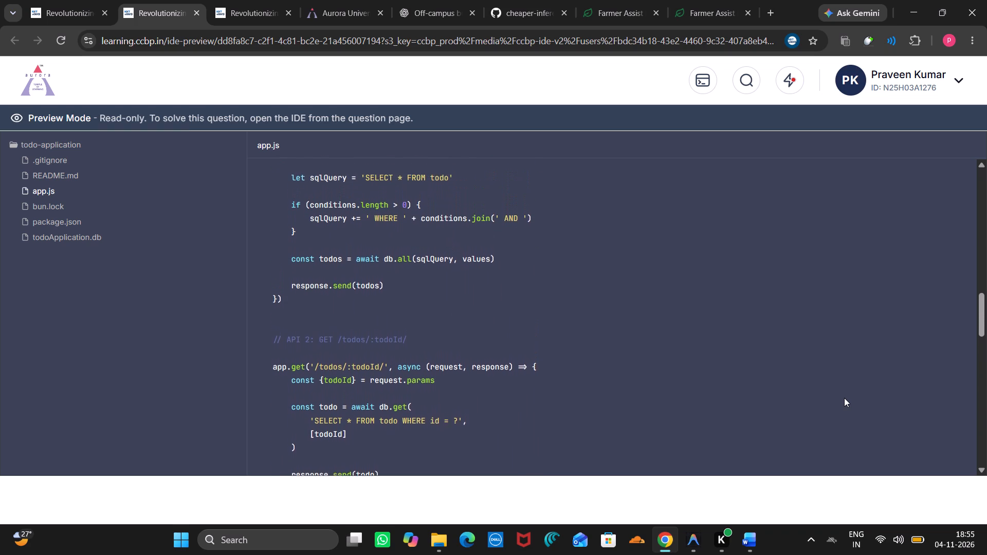
scroll(844, 398, up, 2)
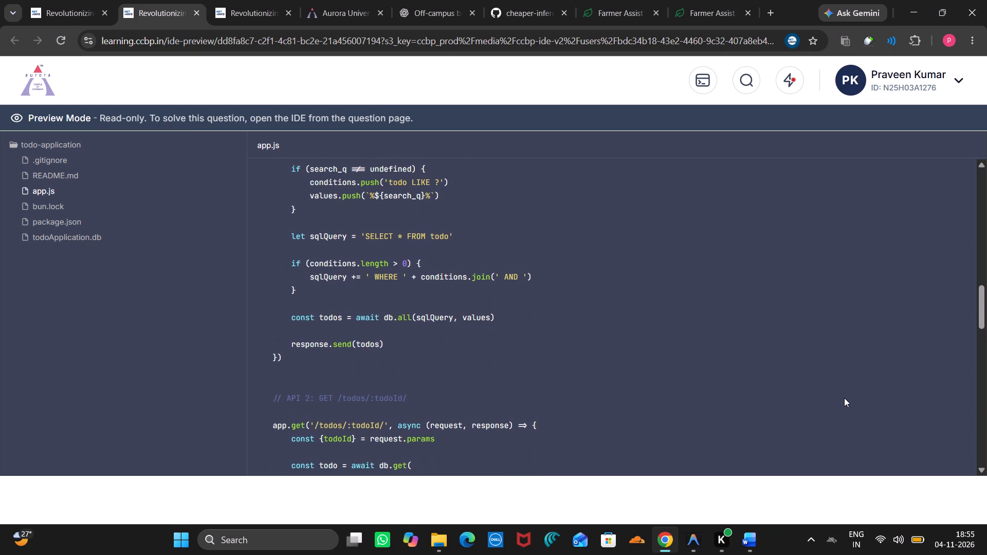
scroll(844, 398, up, 4)
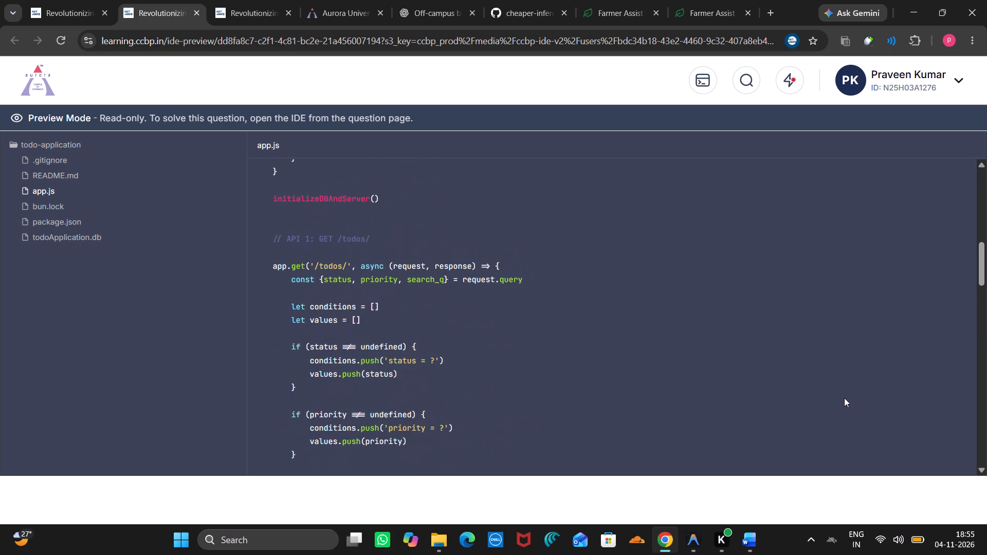
scroll(844, 398, down, 2)
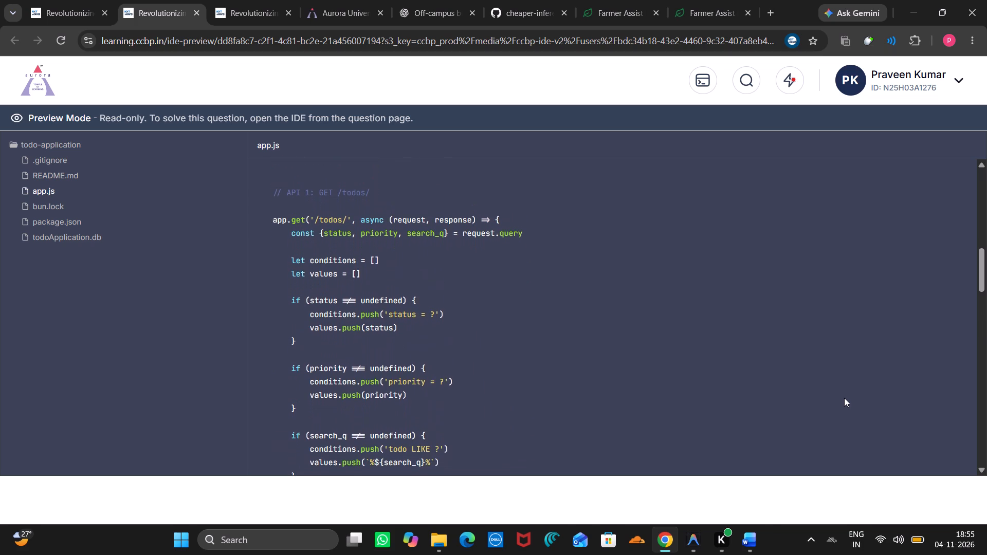
scroll(844, 398, down, 1)
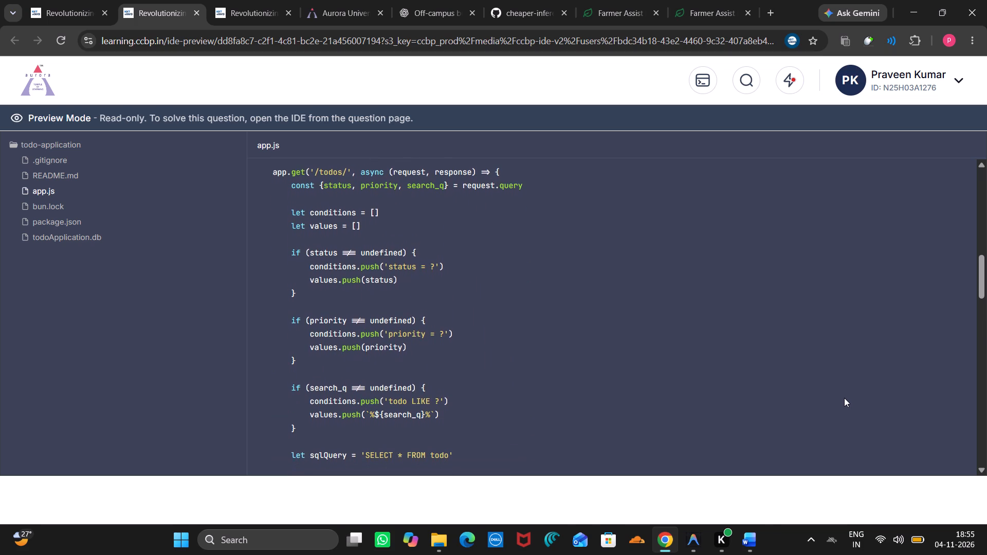
scroll(844, 398, down, 4)
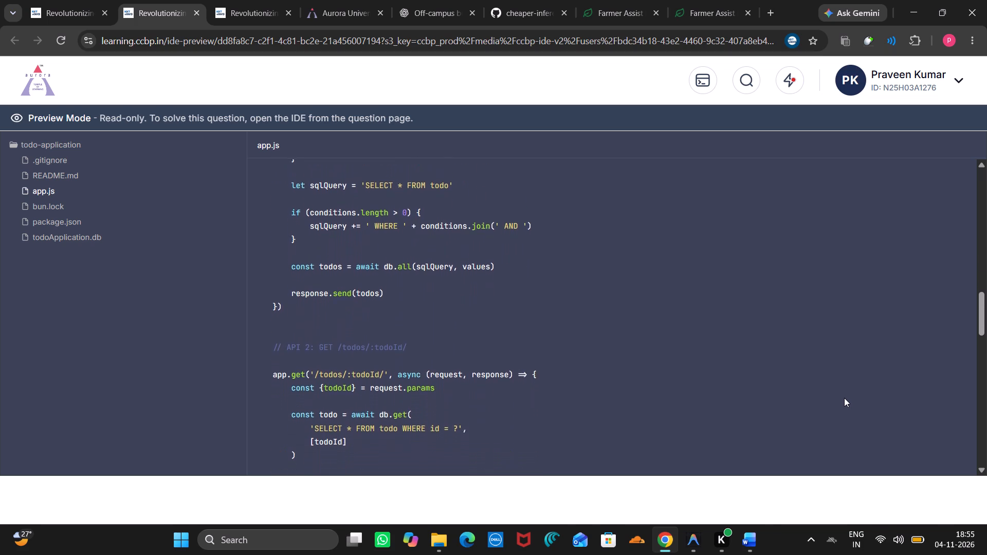
scroll(844, 398, down, 3)
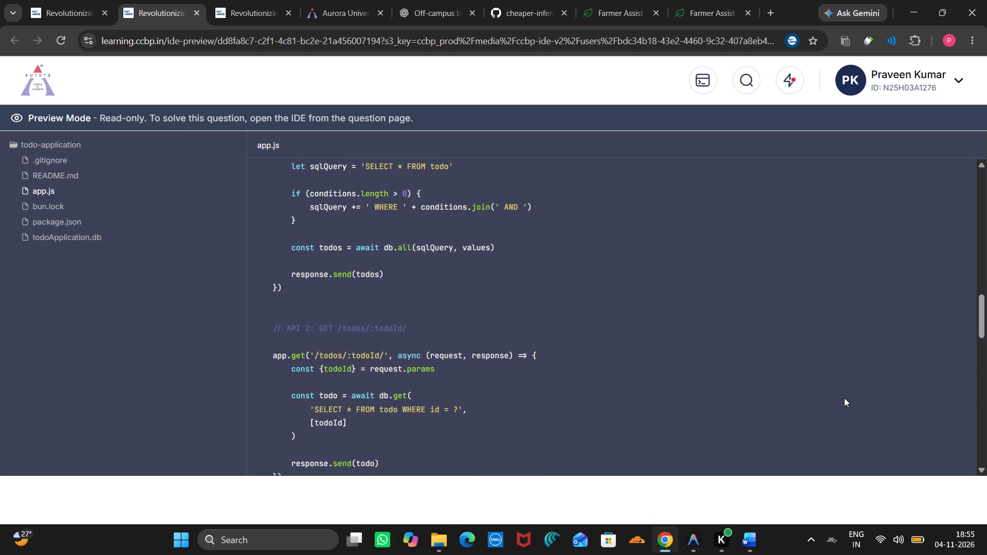
scroll(844, 398, down, 1)
key(Print)
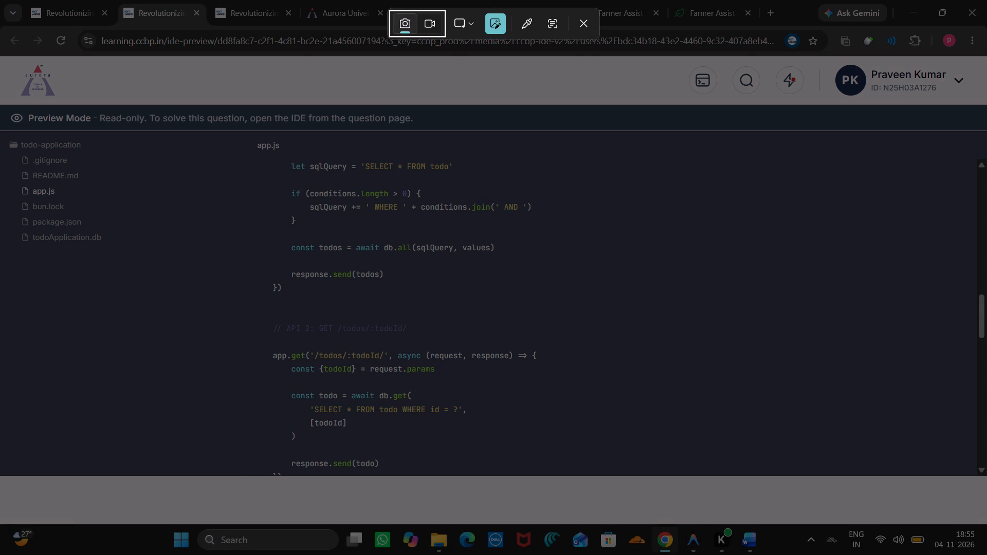
drag(0, 58, 875, 405)
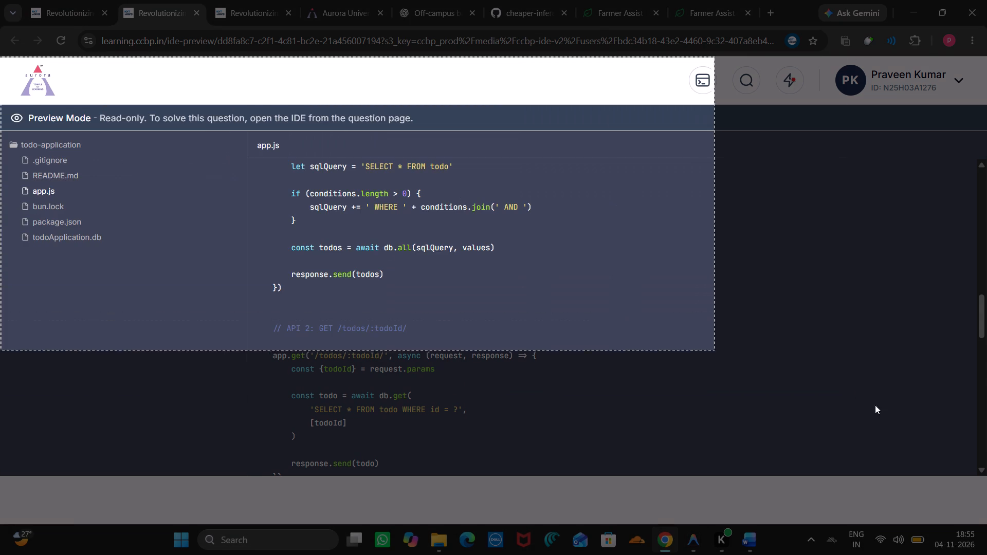
drag(875, 405, 986, 502)
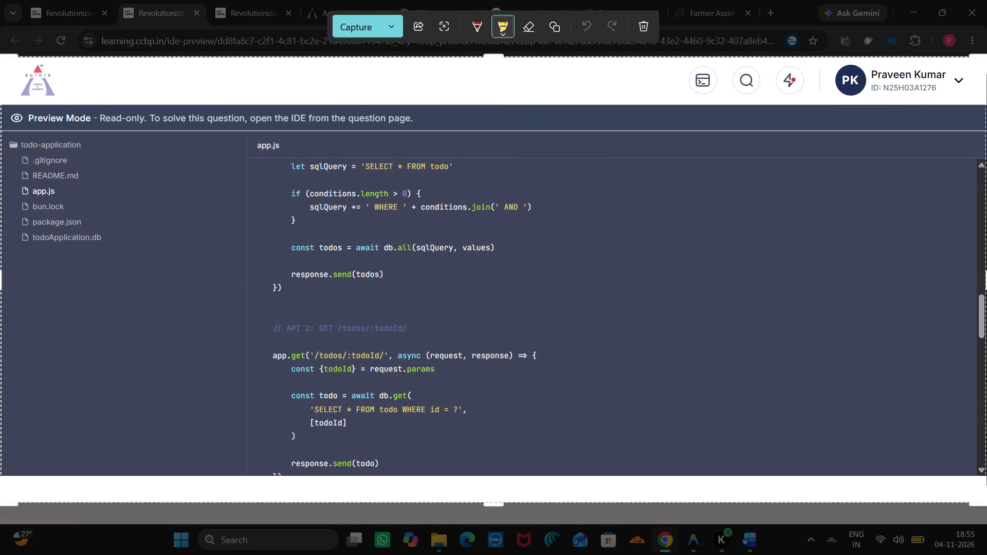
key(ctrl+c)
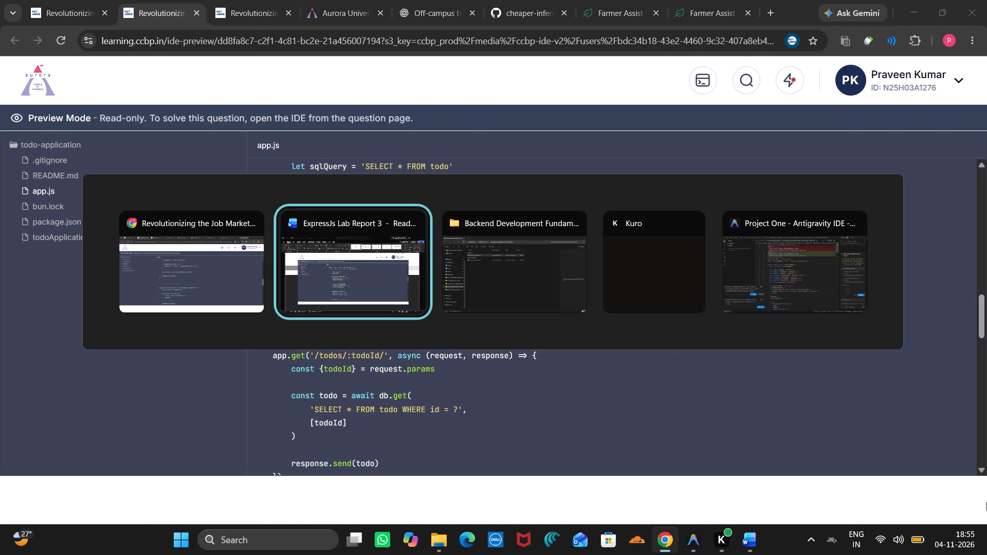
key(ctrl+v)
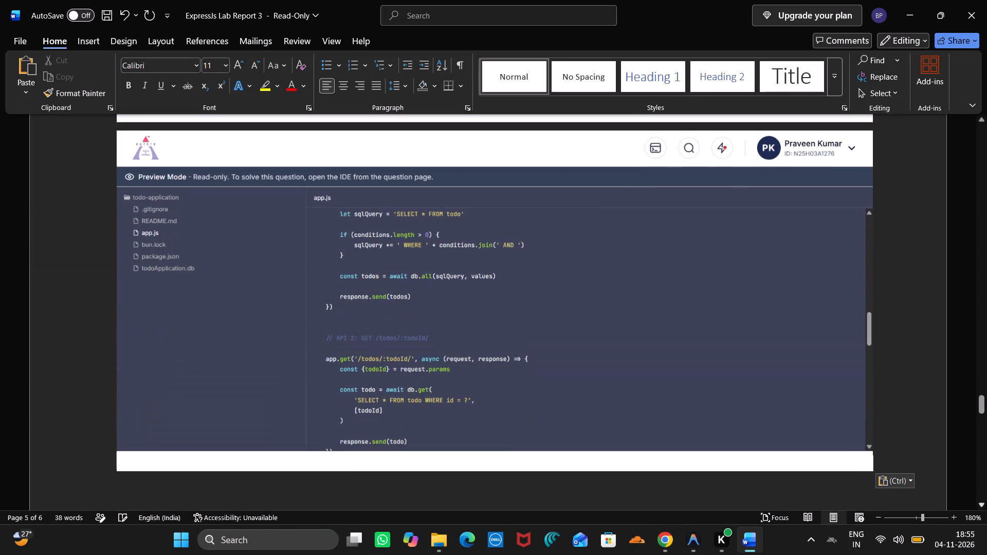
key(Return)
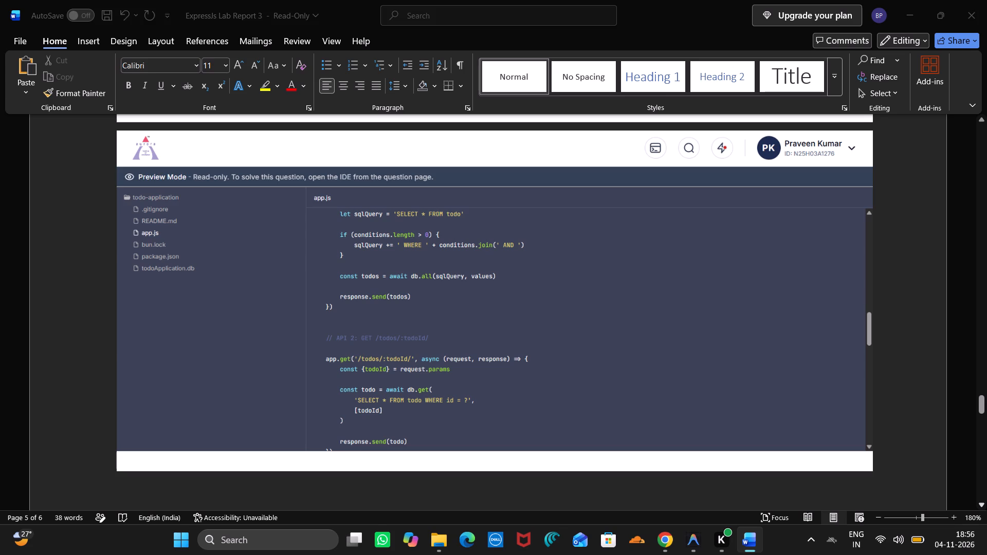
In Chrome, frame the app.js preview from the API 3 POST comment to the API 4 handler's value declaration for a screenshot.
scroll(986, 502, down, 3)
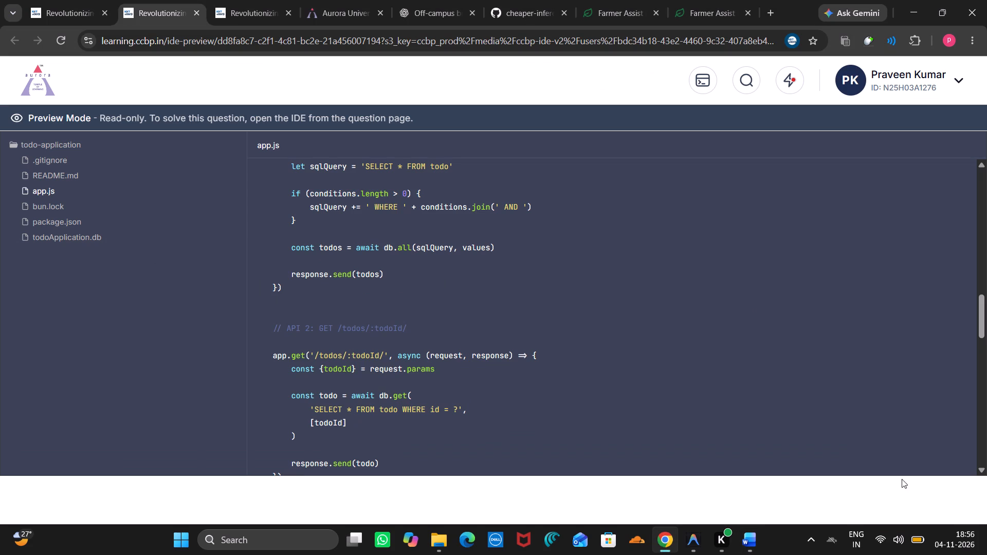
scroll(821, 376, down, 4)
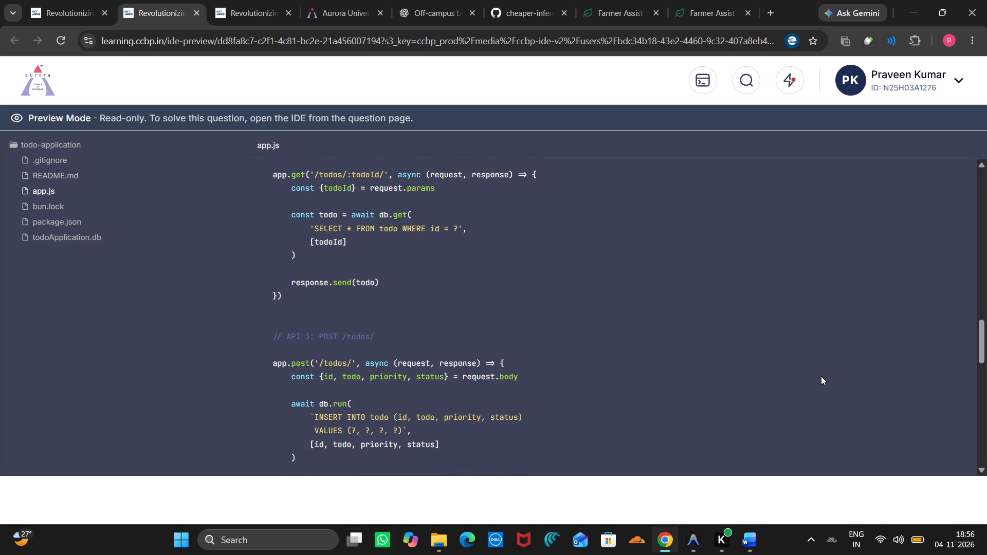
scroll(821, 376, down, 3)
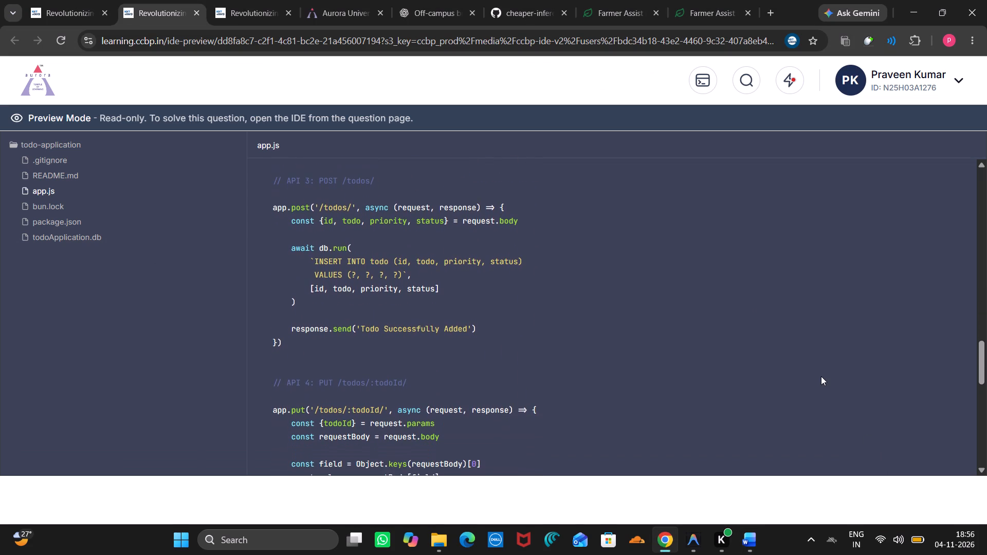
scroll(821, 376, down, 2)
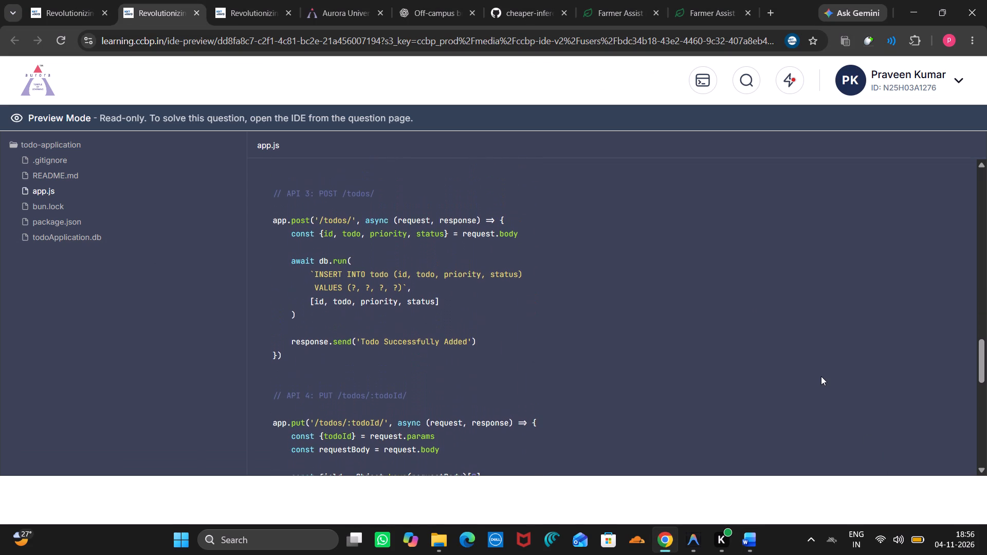
scroll(821, 376, down, 1)
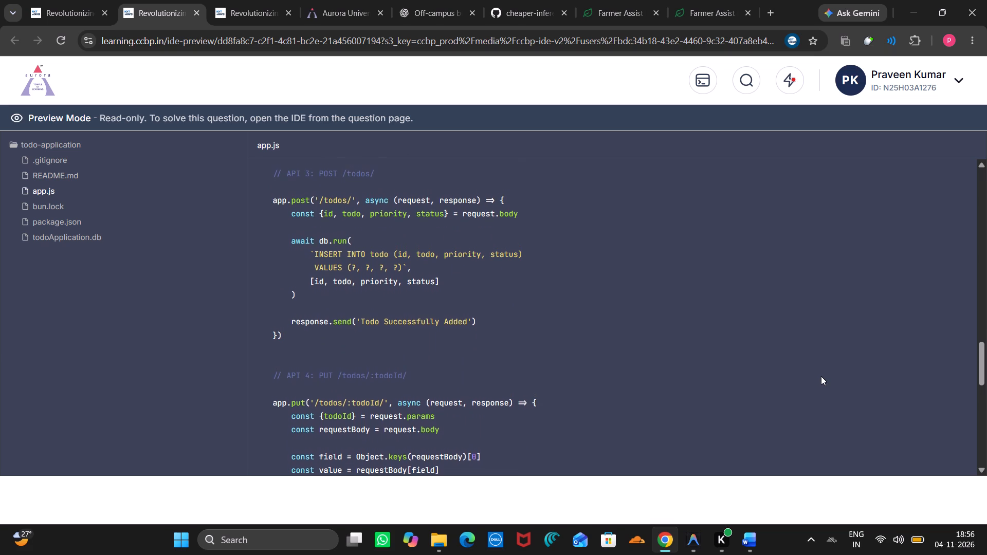
scroll(821, 376, down, 2)
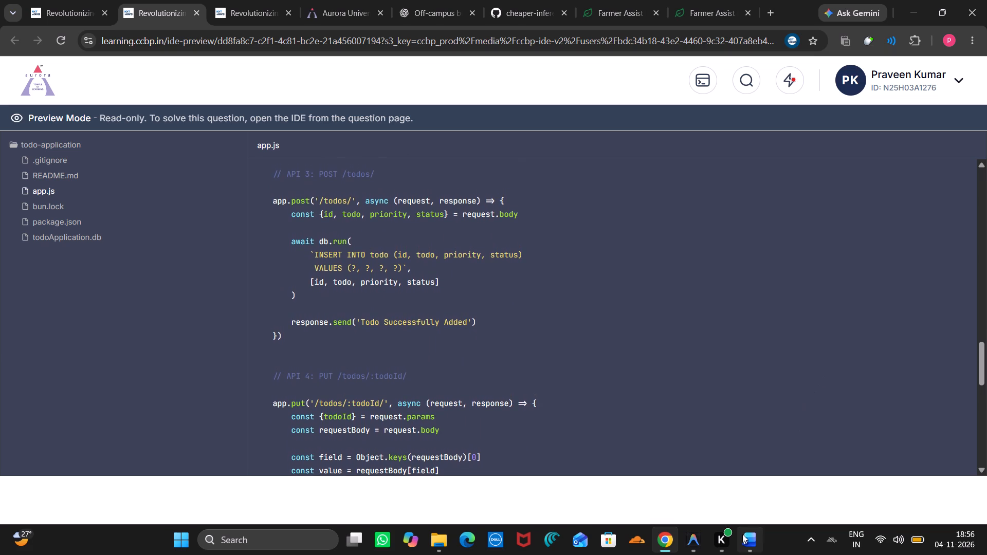
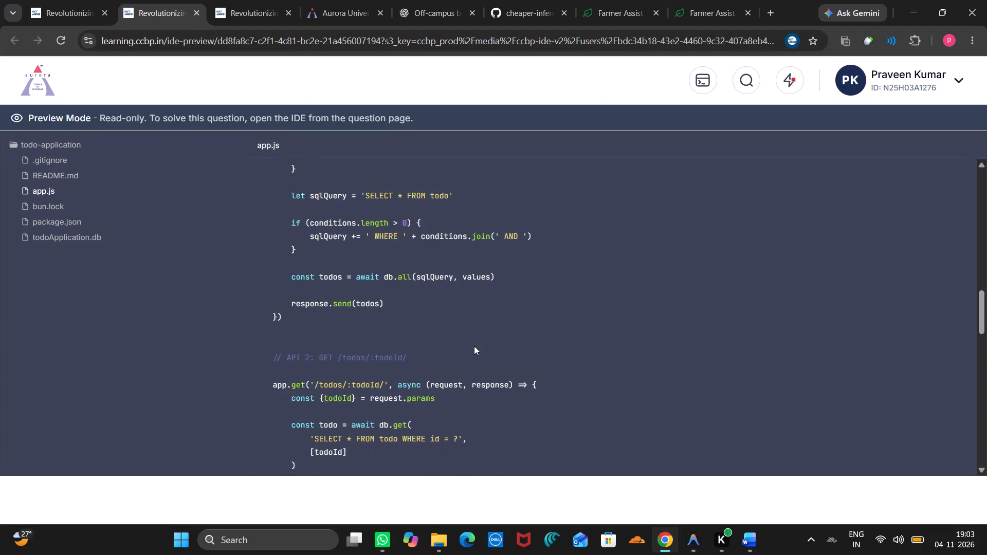
Look through the app.js preview from the API 2 handler to the module export, and back to the database initialization code.
scroll(474, 346, down, 4)
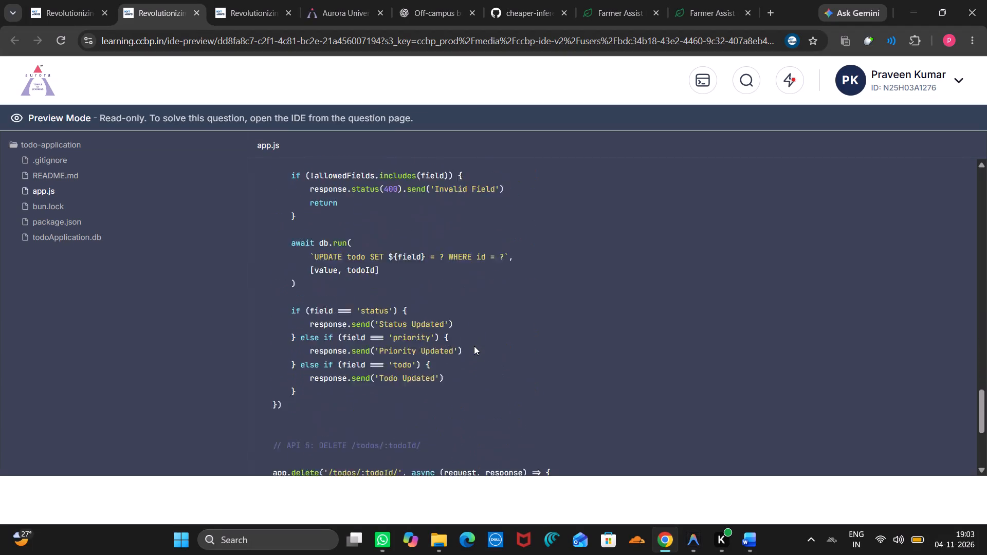
scroll(474, 346, down, 5)
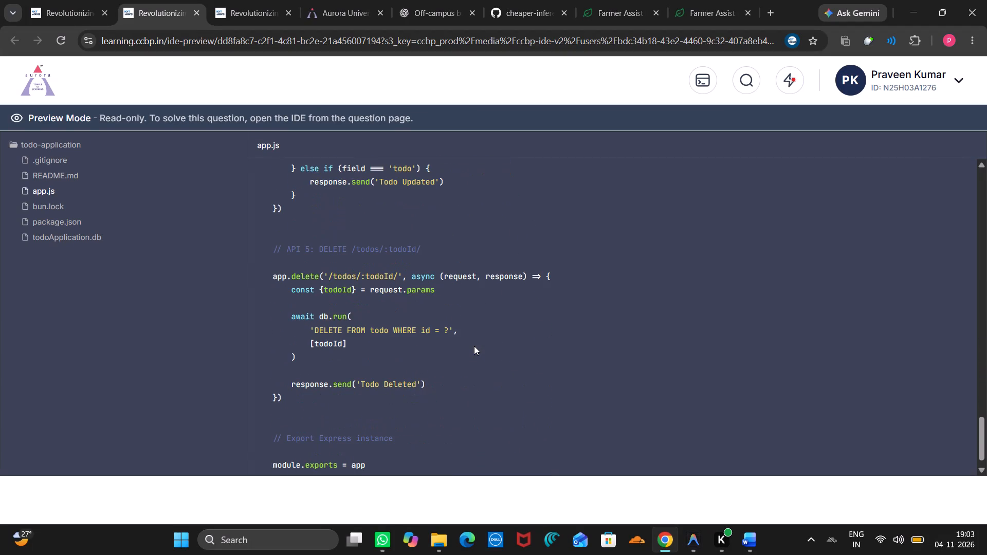
scroll(474, 346, down, 4)
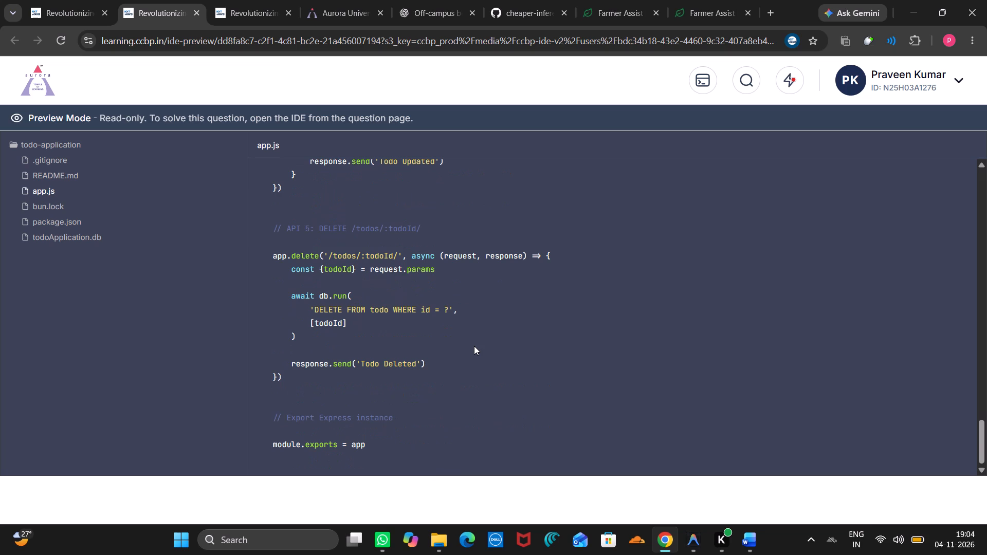
scroll(474, 346, up, 4)
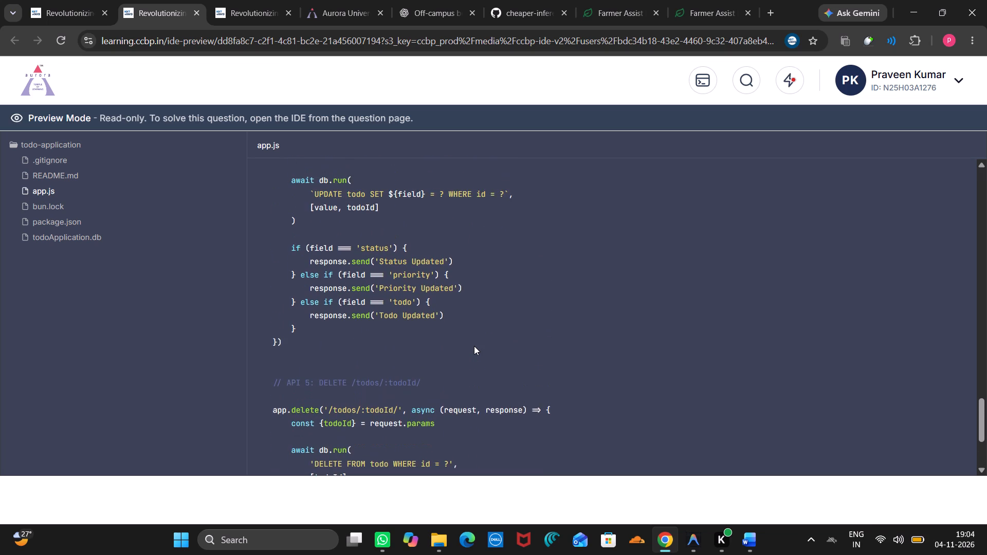
scroll(474, 346, up, 4)
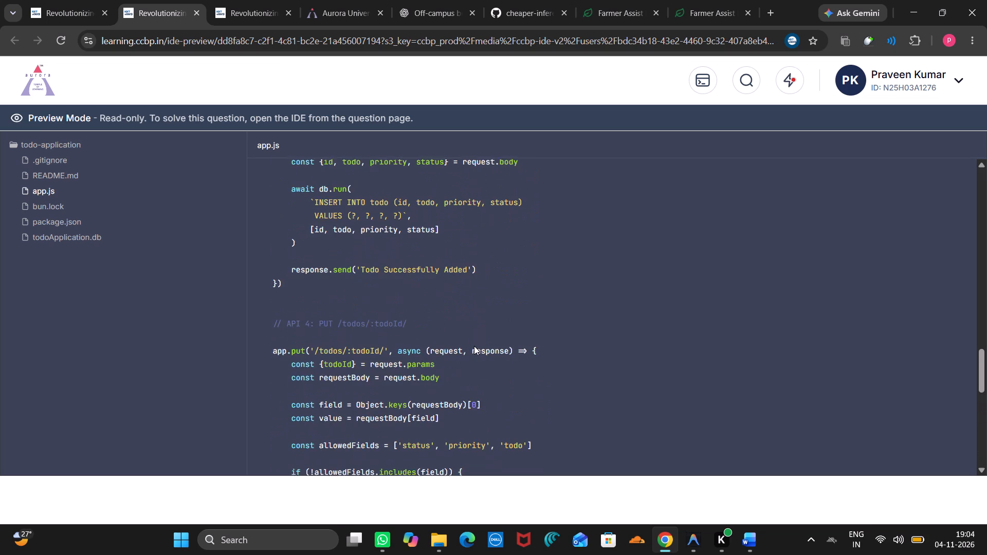
scroll(474, 346, up, 5)
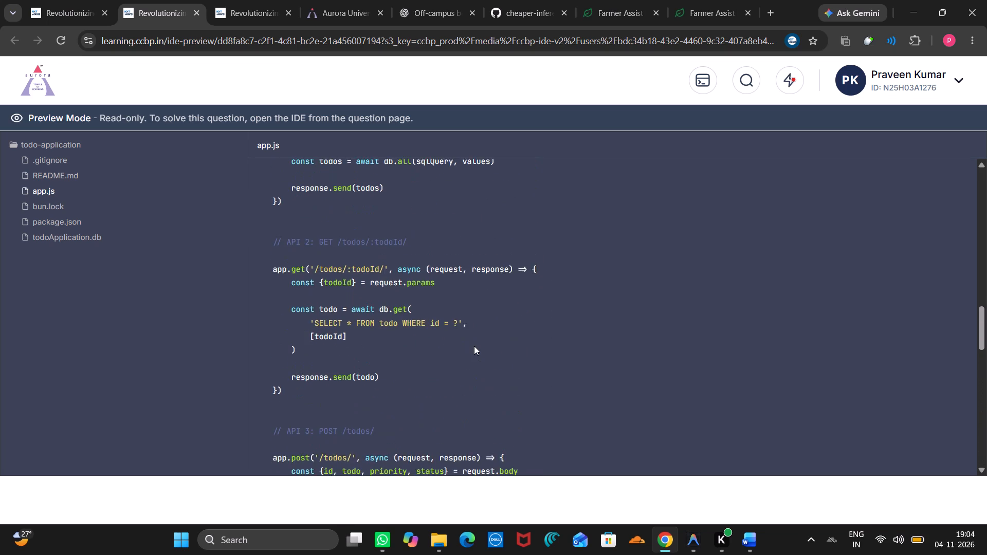
scroll(474, 346, up, 13)
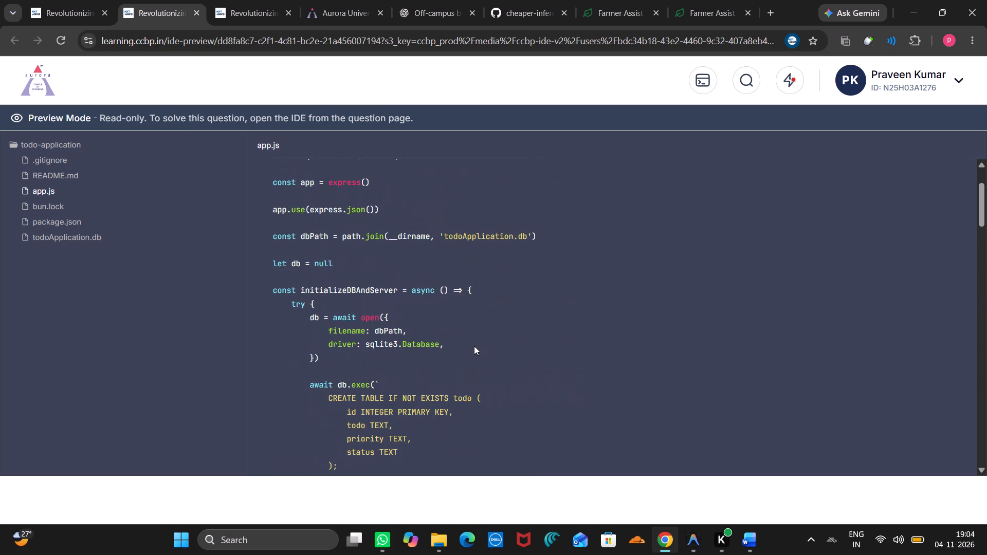
Switch to the browser tab with the coding-practice-8a IDE workspace and open its app.js file.
click(250, 1)
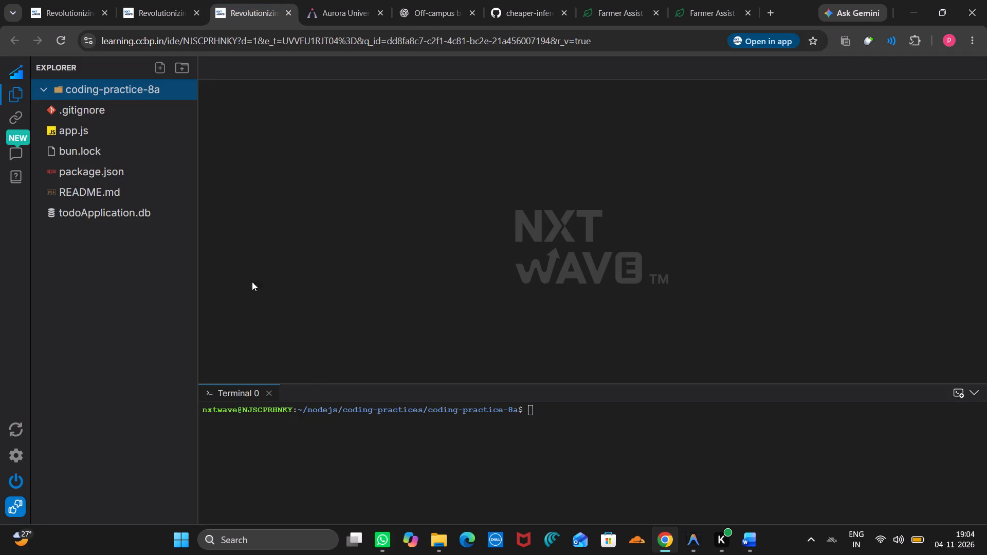
click(150, 131)
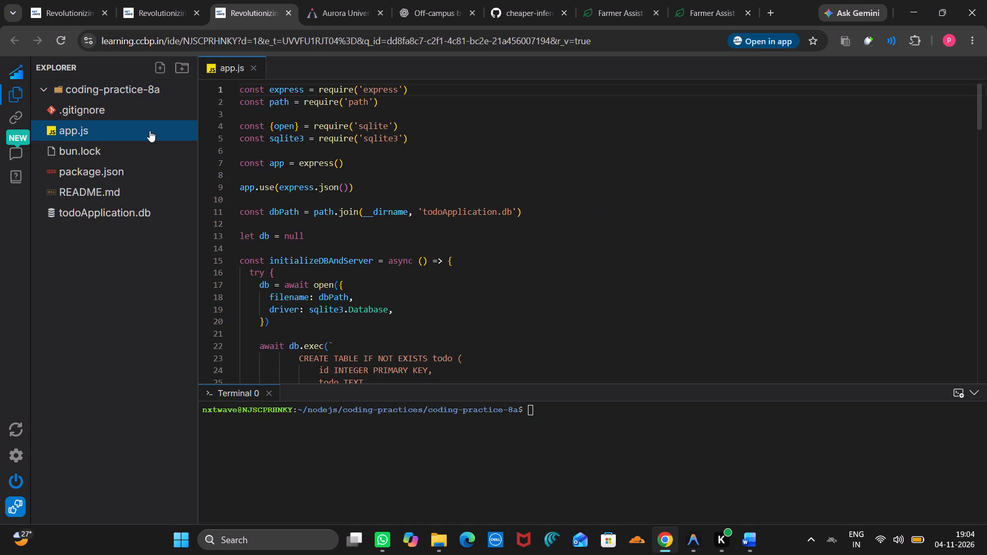
Examine the app.js code in the IDE, covering the database setup, the API 1 to API 5 handlers and the module export.
scroll(373, 265, down, 17)
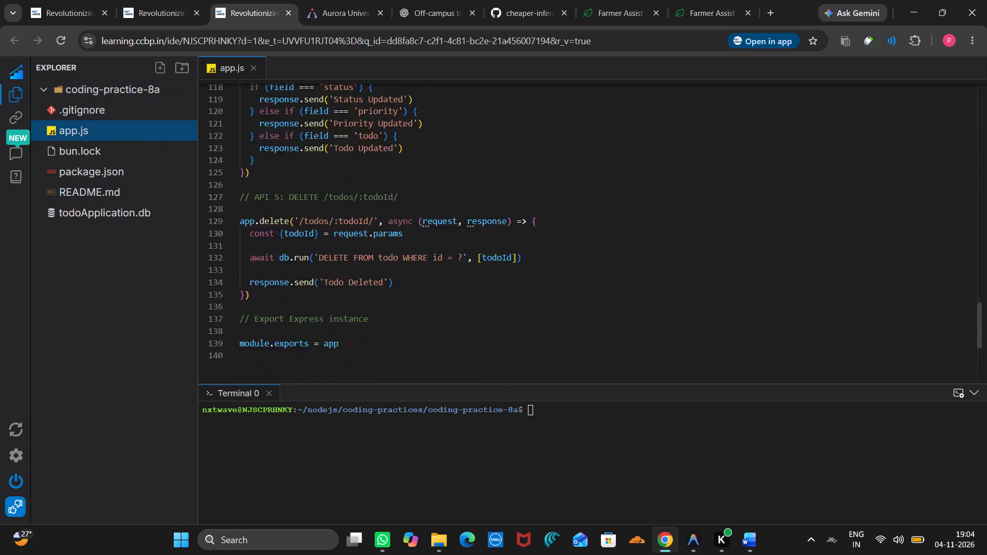
scroll(373, 265, down, 4)
scroll(373, 265, up, 6)
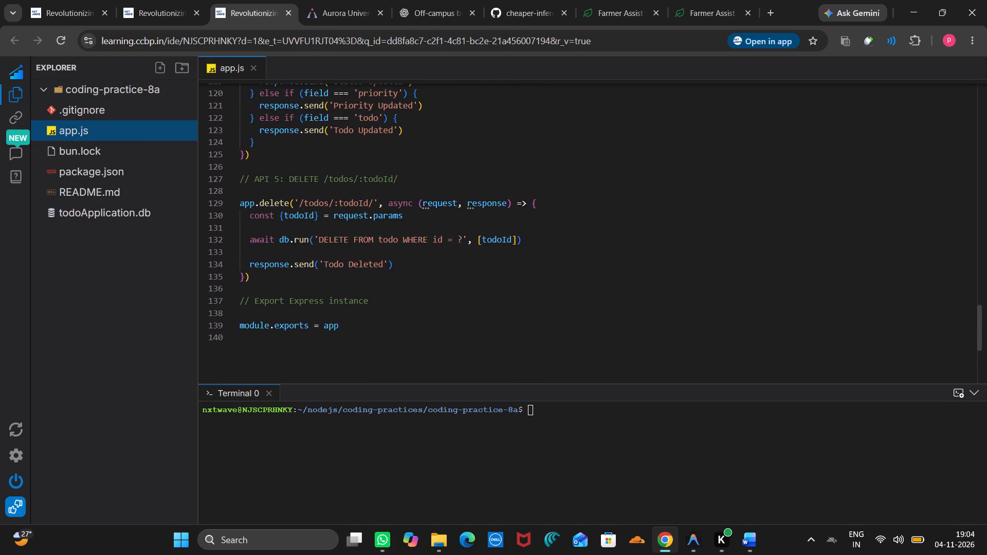
scroll(373, 265, up, 5)
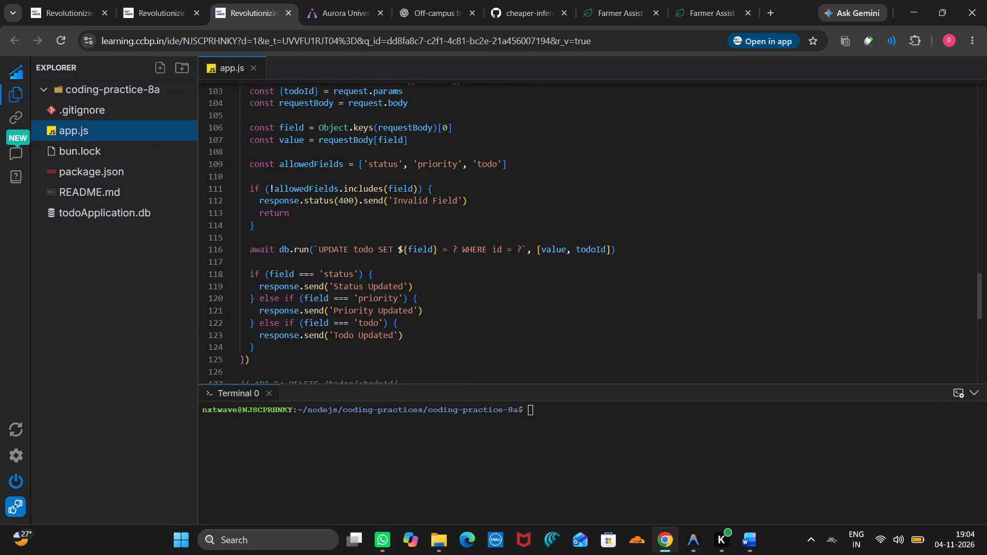
scroll(373, 265, up, 3)
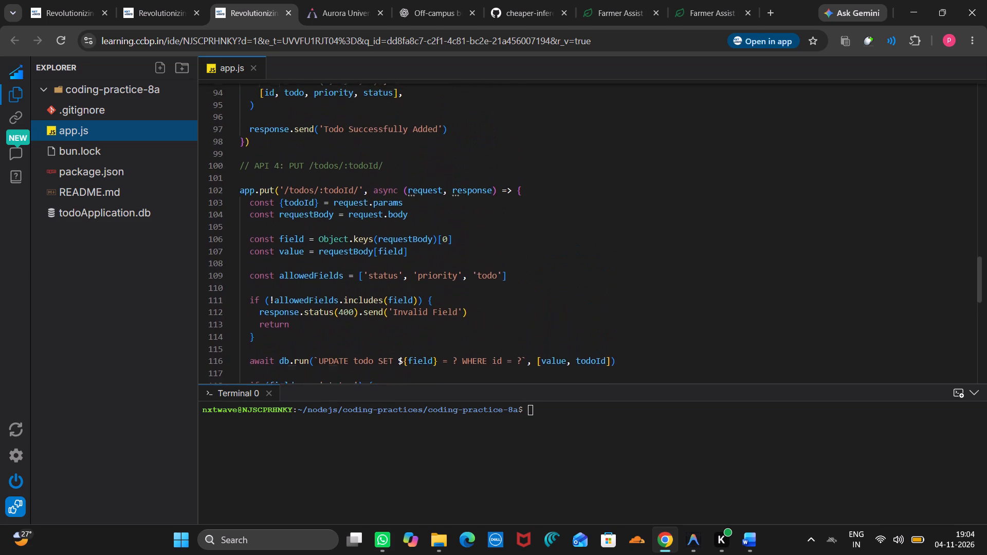
scroll(373, 265, up, 2)
scroll(511, 316, down, 5)
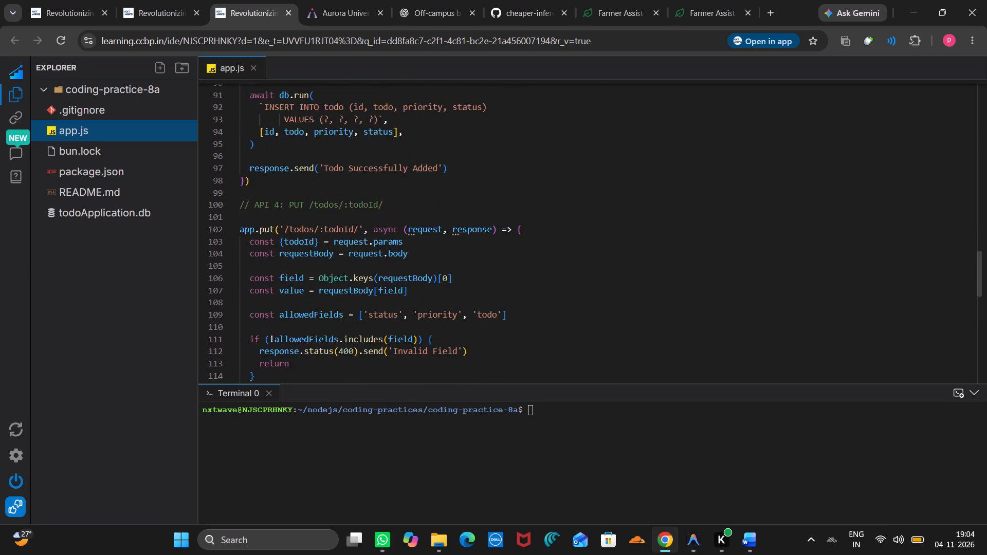
scroll(511, 316, down, 3)
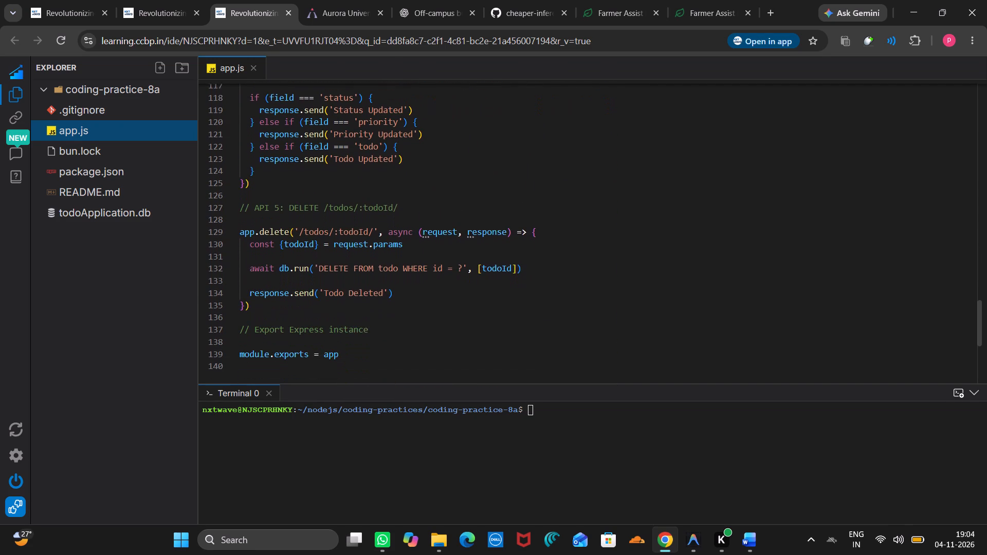
scroll(511, 316, down, 2)
scroll(511, 316, up, 7)
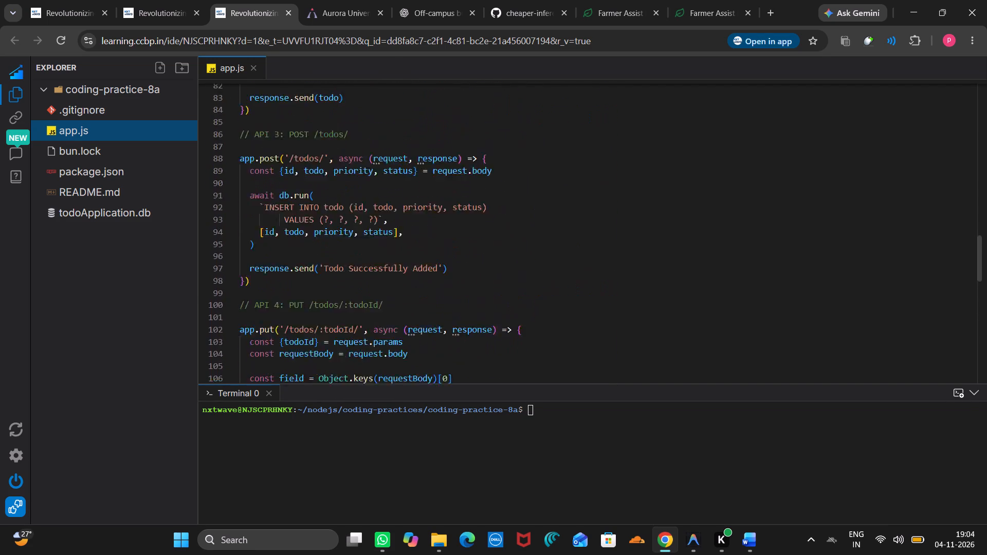
scroll(511, 316, up, 9)
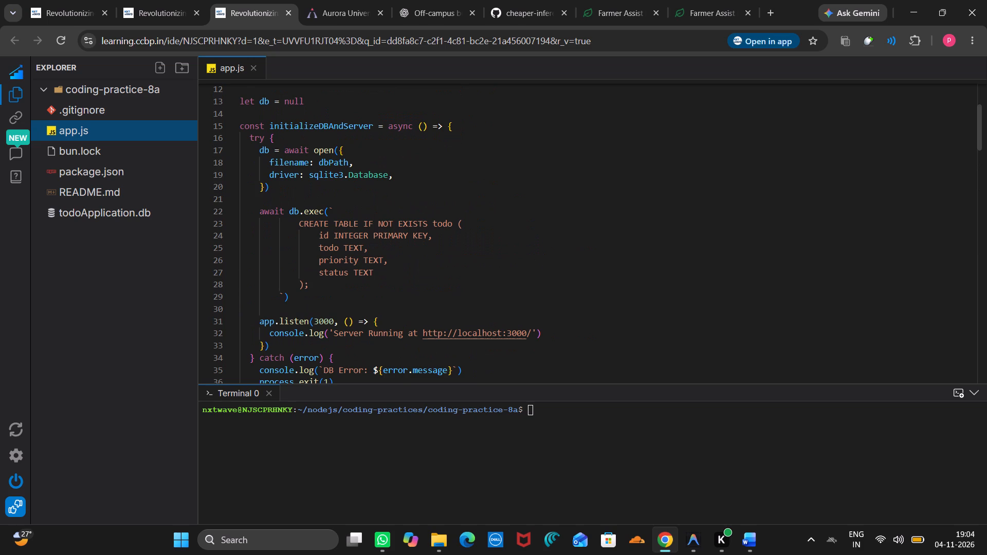
scroll(511, 316, down, 2)
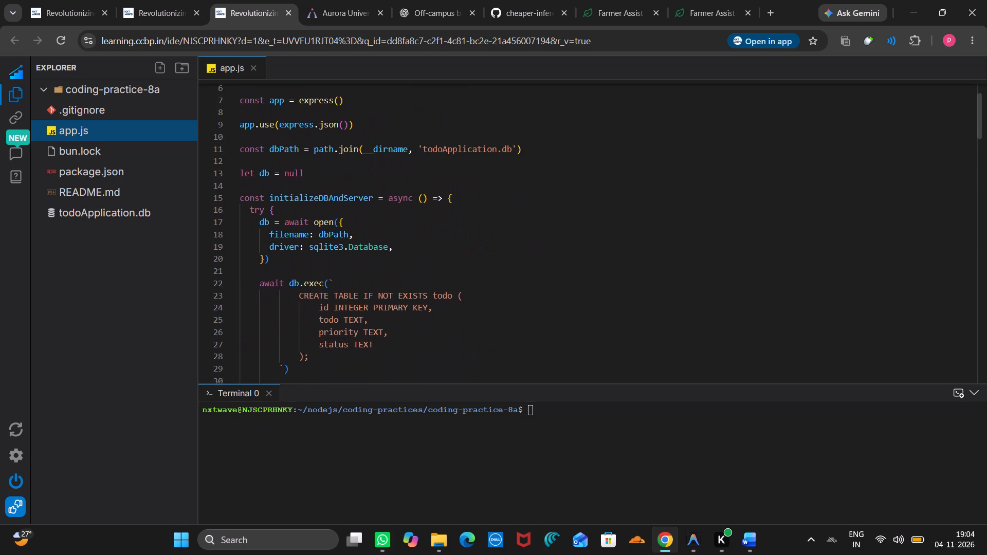
scroll(511, 316, down, 4)
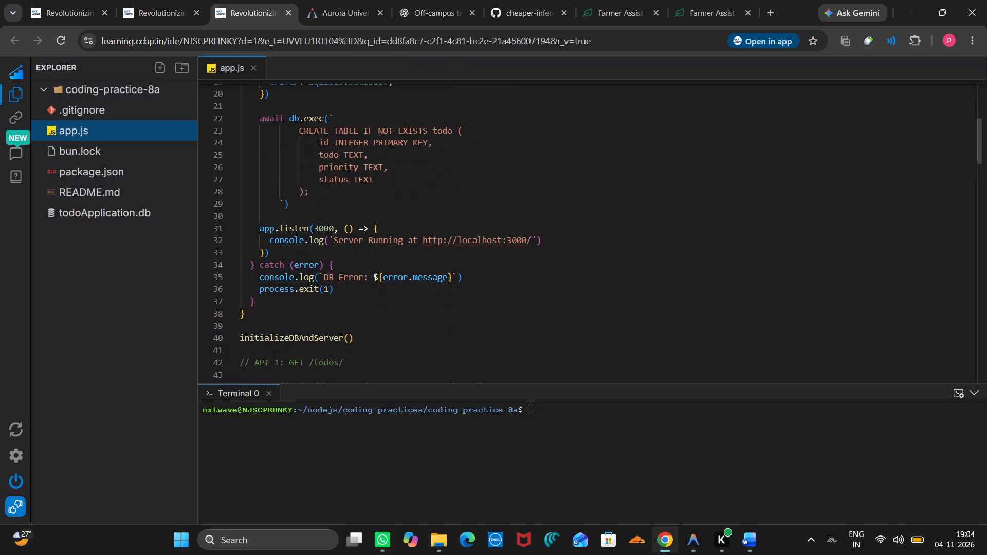
scroll(511, 316, down, 2)
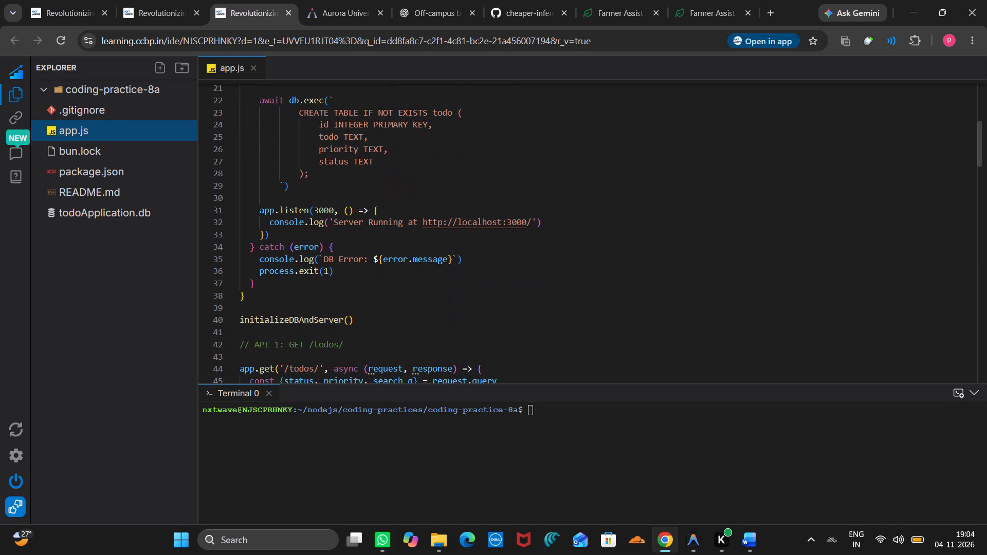
scroll(511, 316, down, 2)
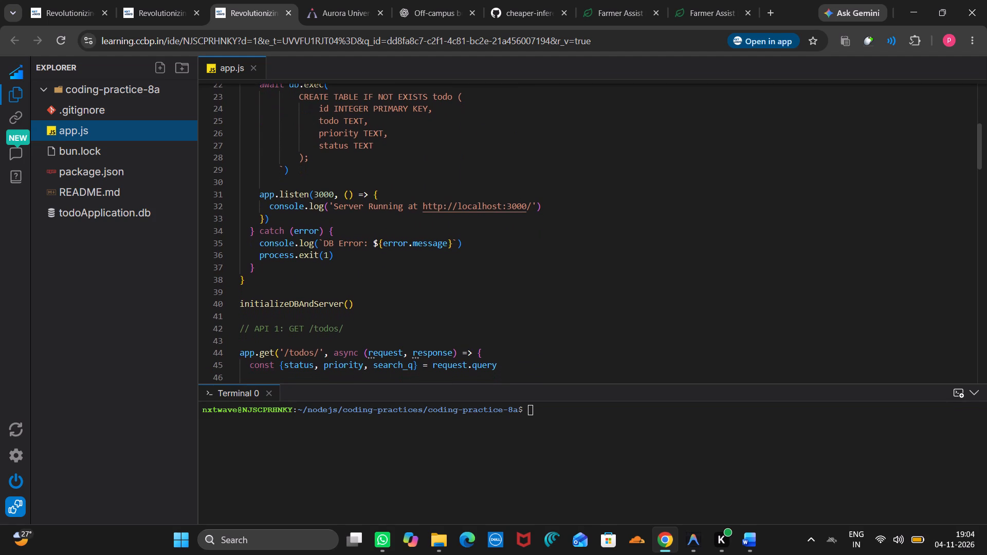
scroll(511, 316, down, 3)
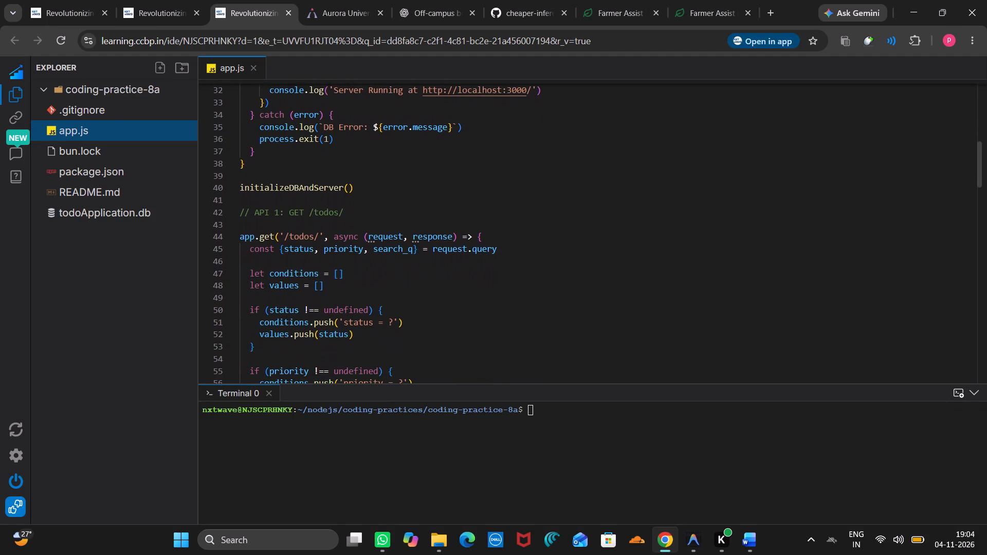
scroll(511, 316, down, 1)
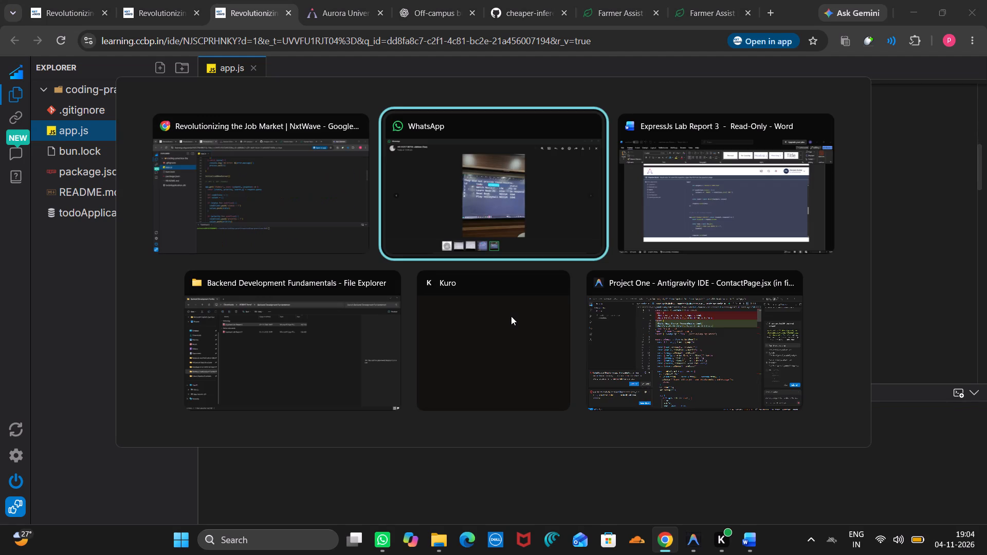
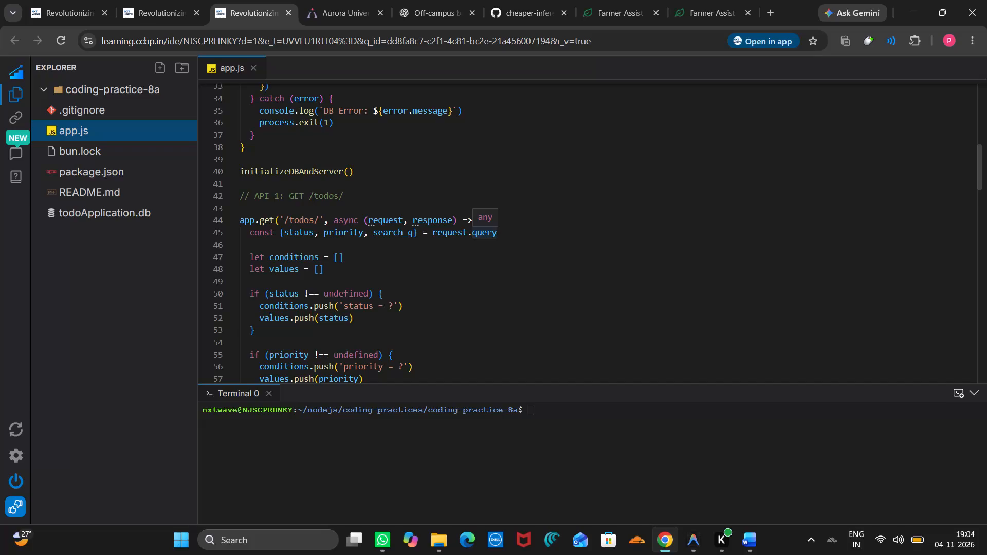
Switch to the browser tab with the Todo Application coding practice question and its description.
click(91, 0)
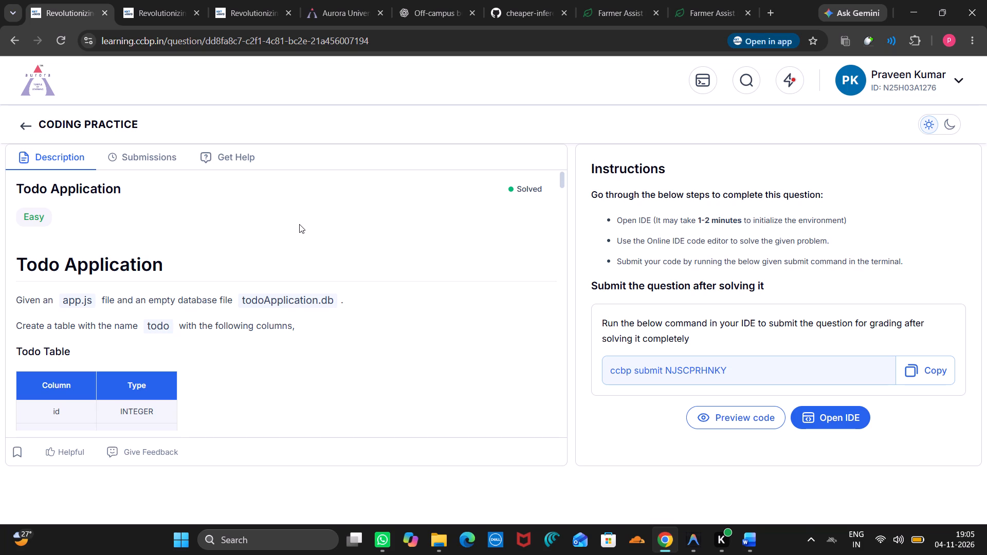
double_click(299, 224)
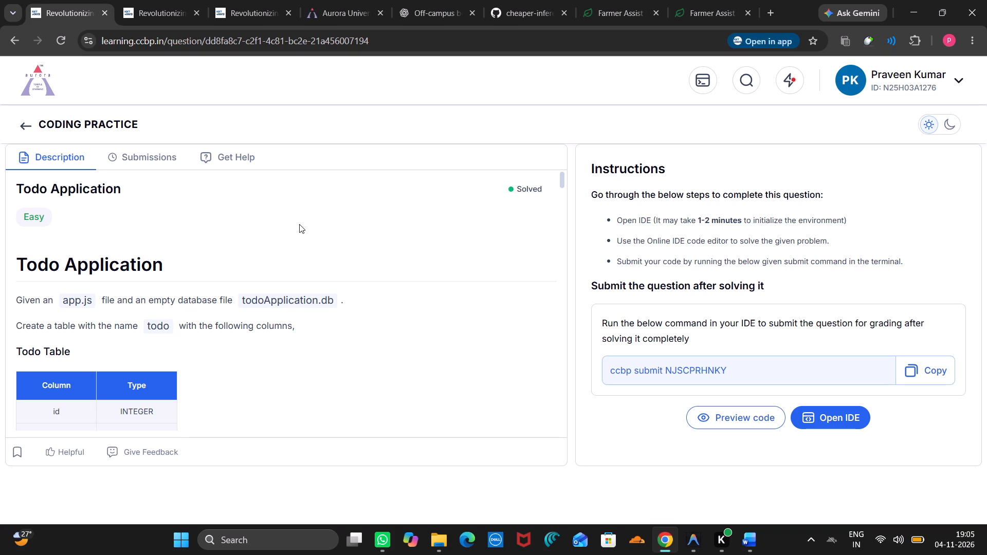